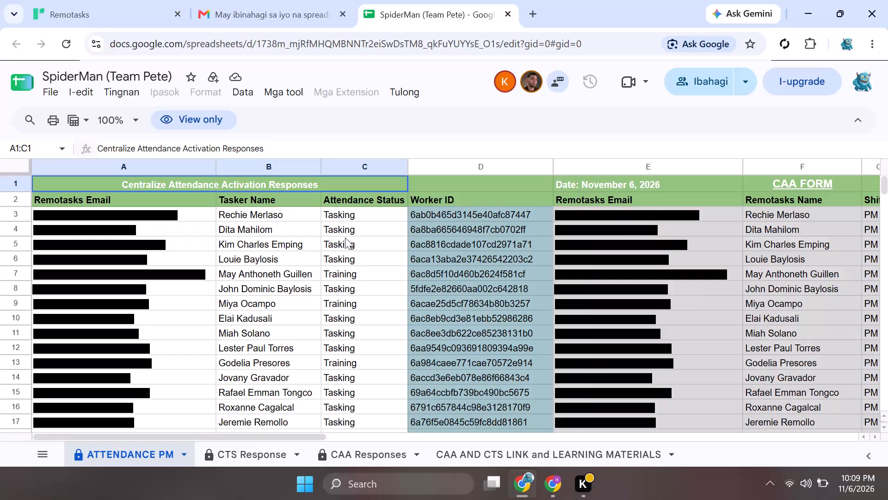
Open the CAA AND CTS LINK and LEARNING MATERIALS sheet of the SpiderMan (Team Pete) spreadsheet.
click(536, 461)
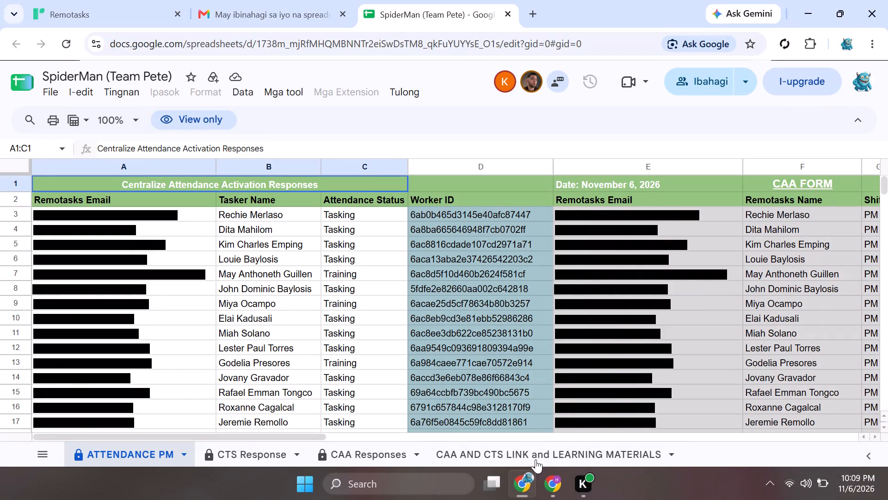
click(536, 456)
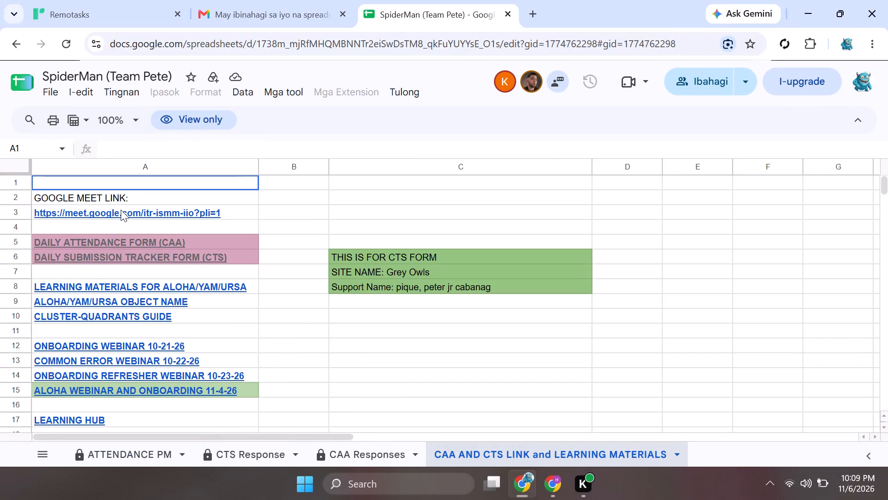
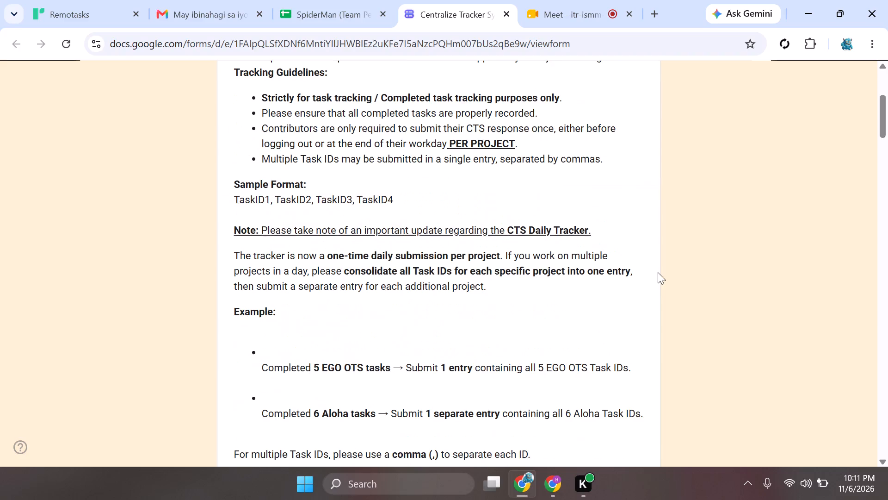
Read through the tracking guidelines, submission example and opening questions of the Centralize Tracker System form.
scroll(650, 299, down, 2)
scroll(650, 299, up, 3)
scroll(650, 299, down, 3)
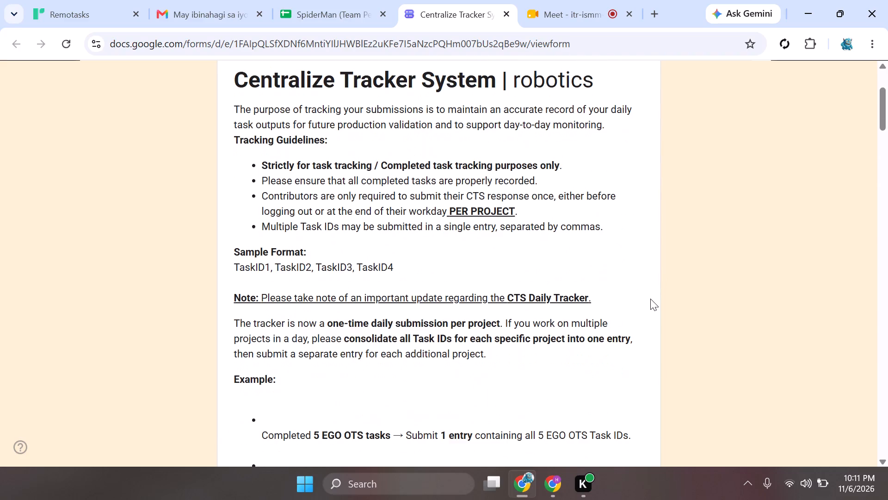
scroll(650, 299, down, 5)
scroll(428, 180, up, 2)
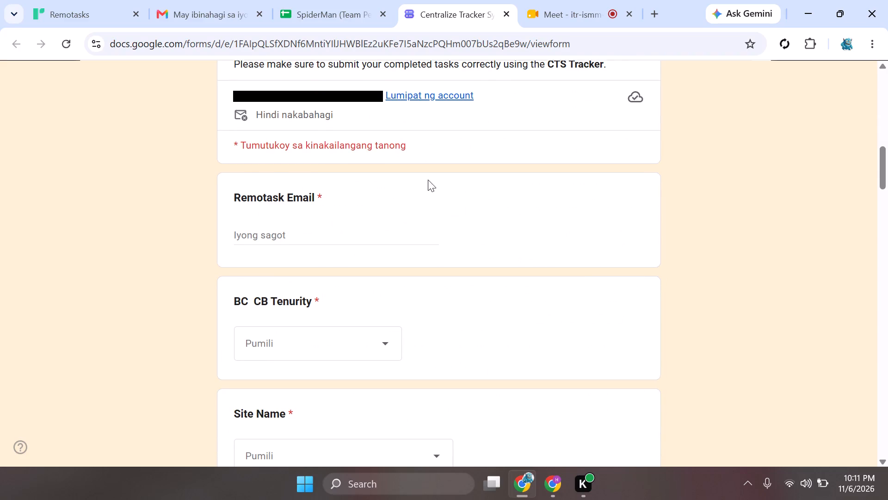
scroll(428, 180, up, 1)
Copy the Centralize Tracker System form's web address and open it in a new tab of the other Chrome profile's window.
drag(581, 45, 89, 56)
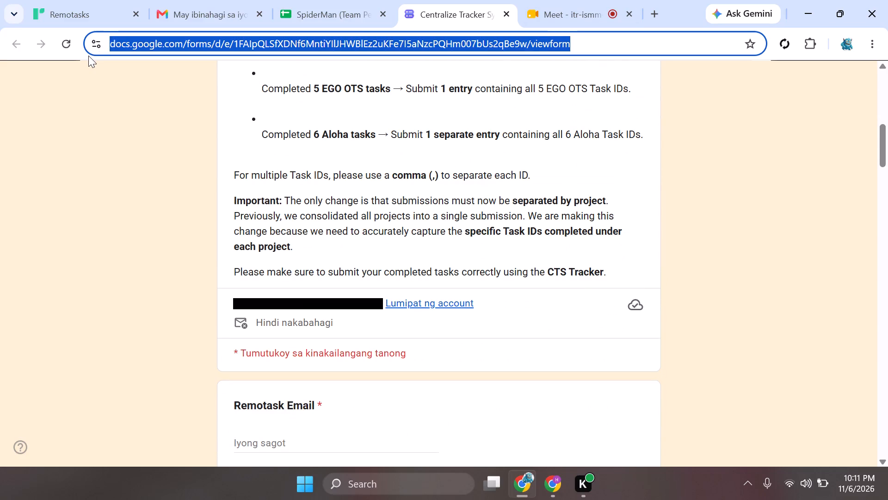
key(ctrl+c)
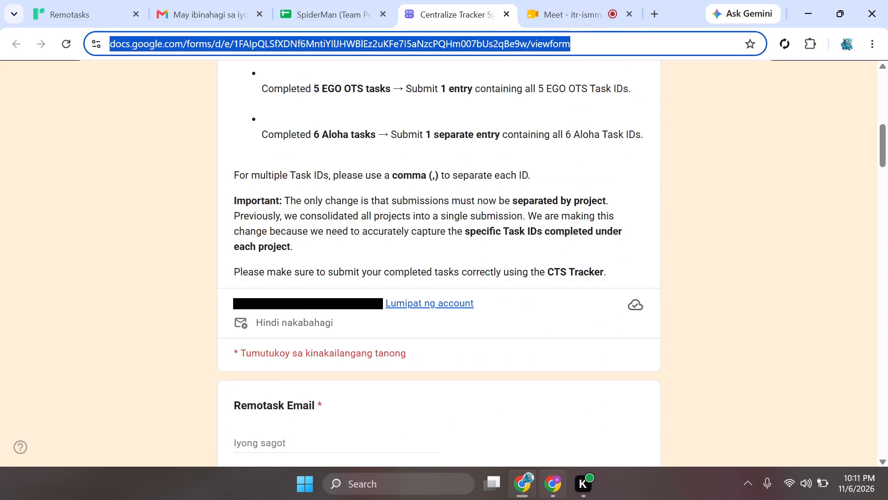
click(554, 497)
click(210, 12)
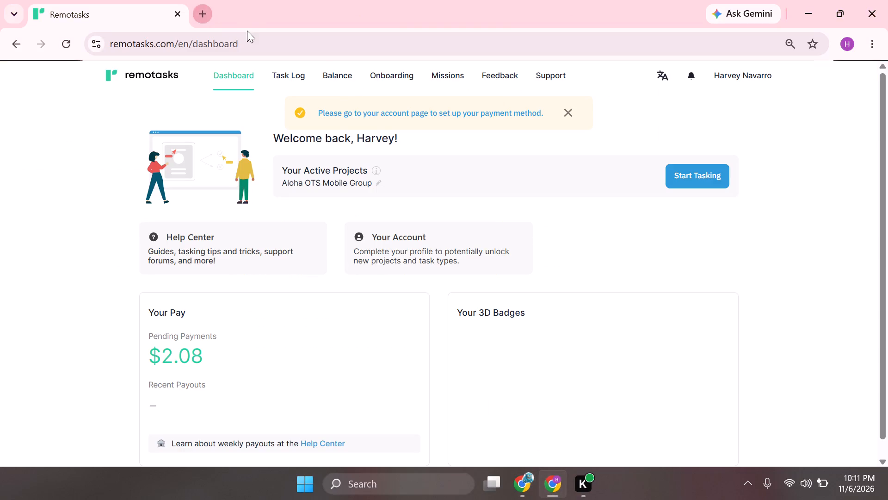
click(244, 40)
key(ctrl+v)
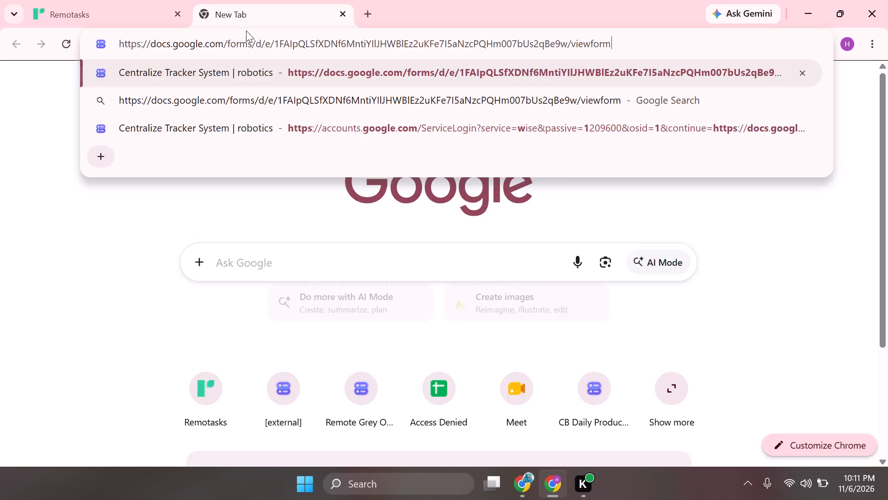
key(Return)
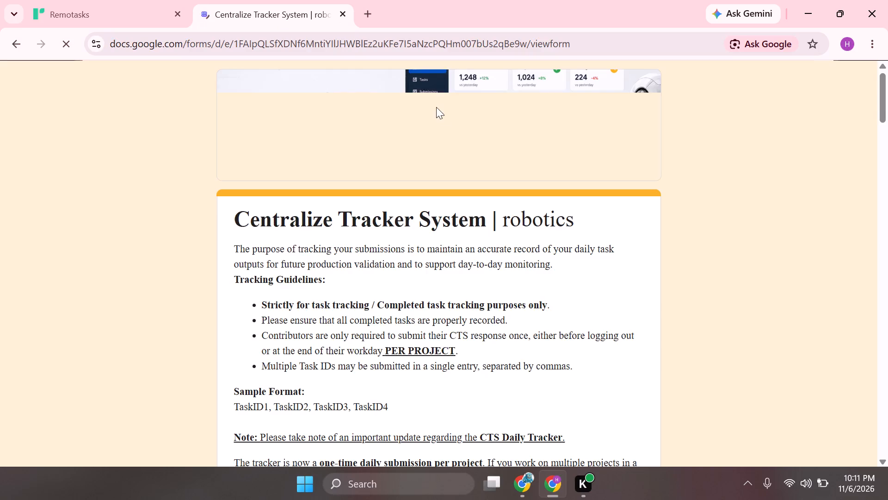
Look over the form down to its first questions in this profile, and return to the original Chrome window.
scroll(543, 194, down, 7)
scroll(424, 277, down, 3)
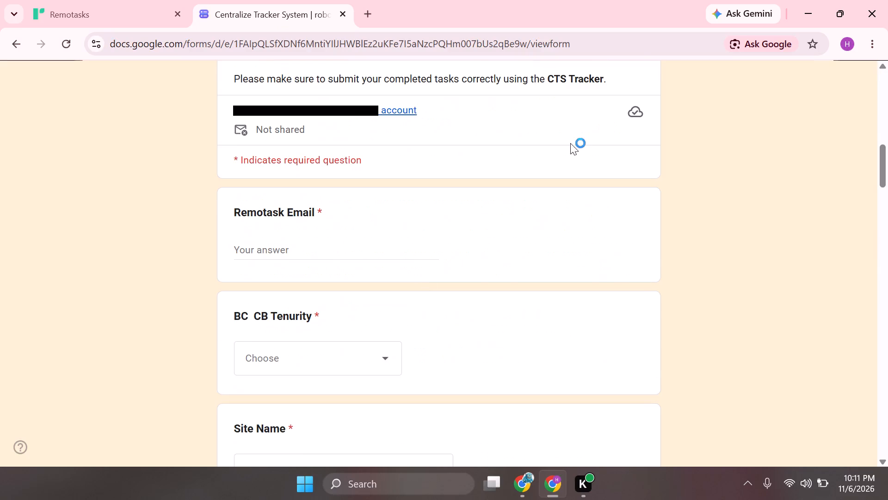
click(809, 13)
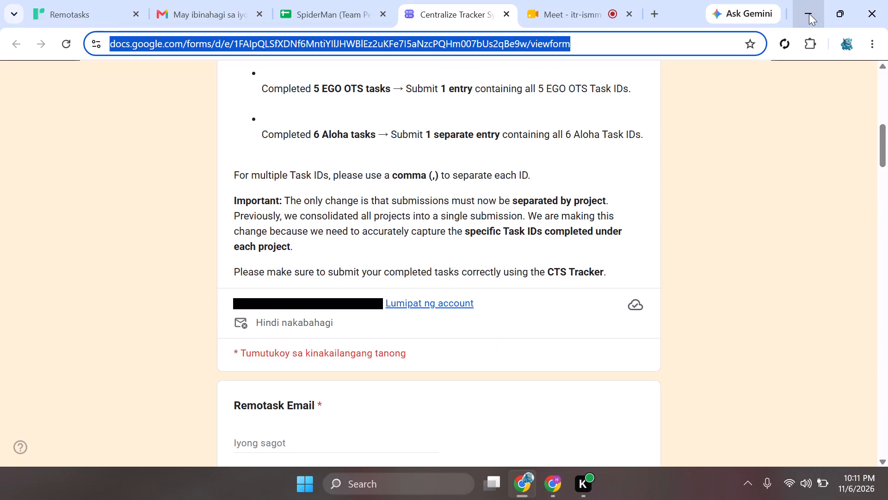
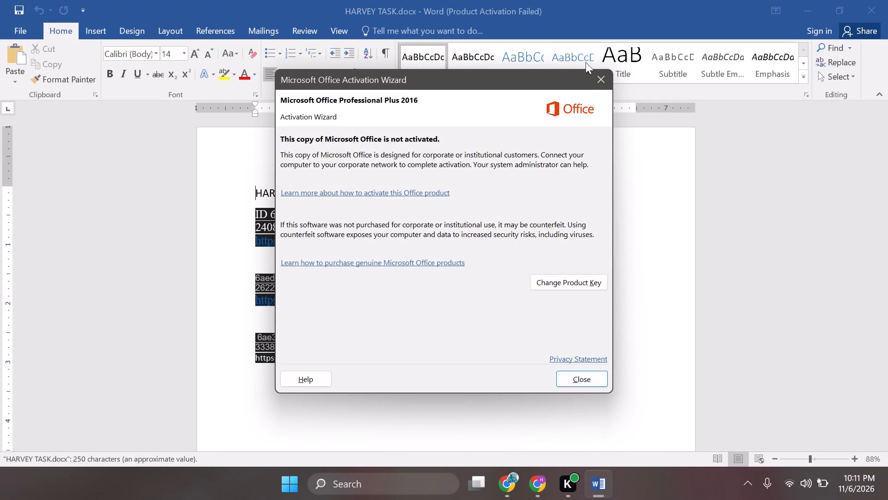
Dismiss the Office activation wizard over HARVEY TASK.docx and switch to the Centralize Tracker System form in the other Chrome profile.
click(594, 77)
click(549, 491)
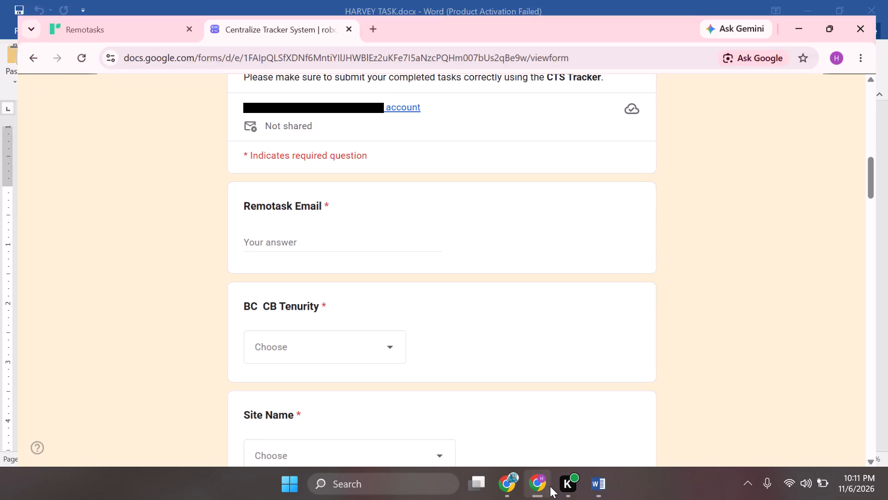
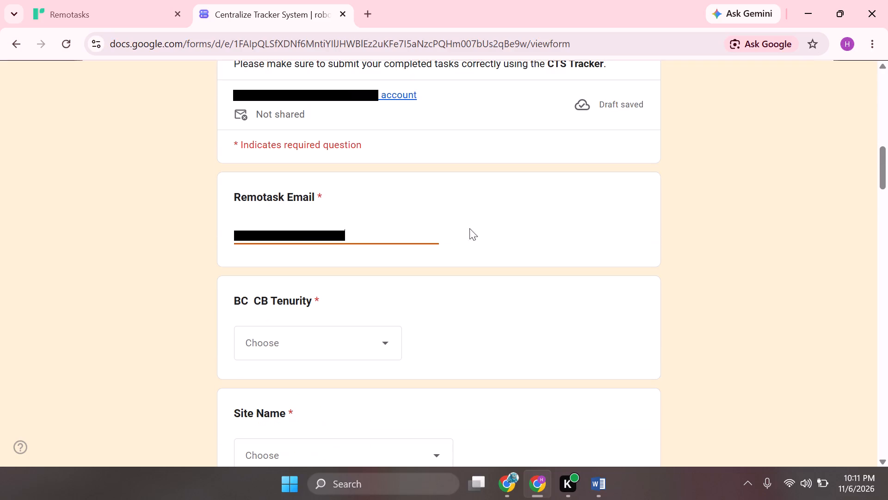
Set the BC CB Tenurity to Trained (11-20 days old) and the Site Name to Grey Owls.
scroll(517, 264, down, 1)
click(312, 270)
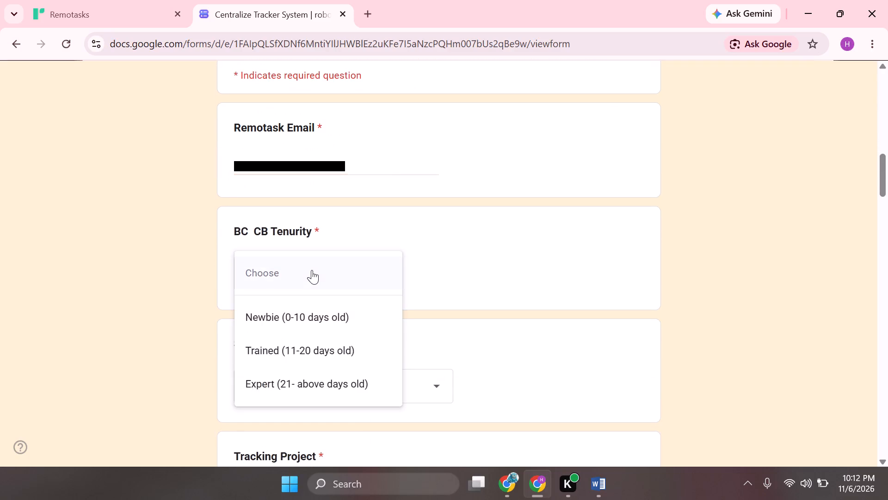
click(351, 359)
scroll(438, 305, down, 3)
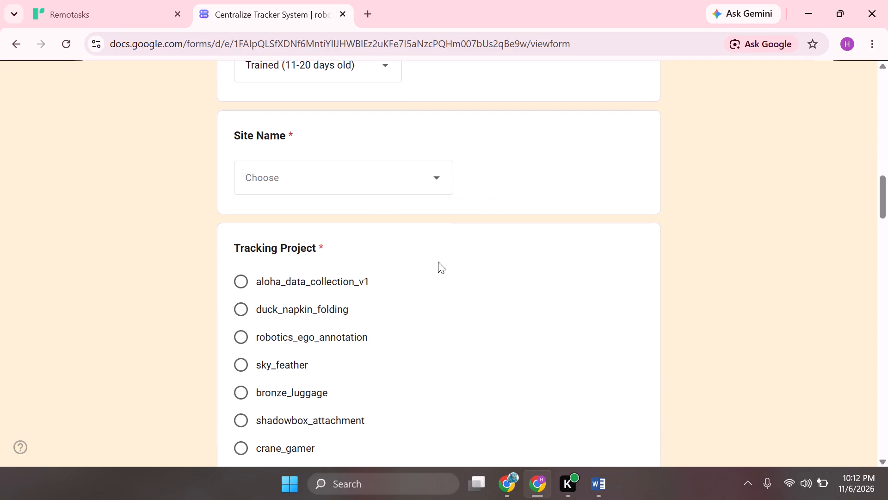
scroll(417, 262, up, 1)
click(353, 245)
click(327, 323)
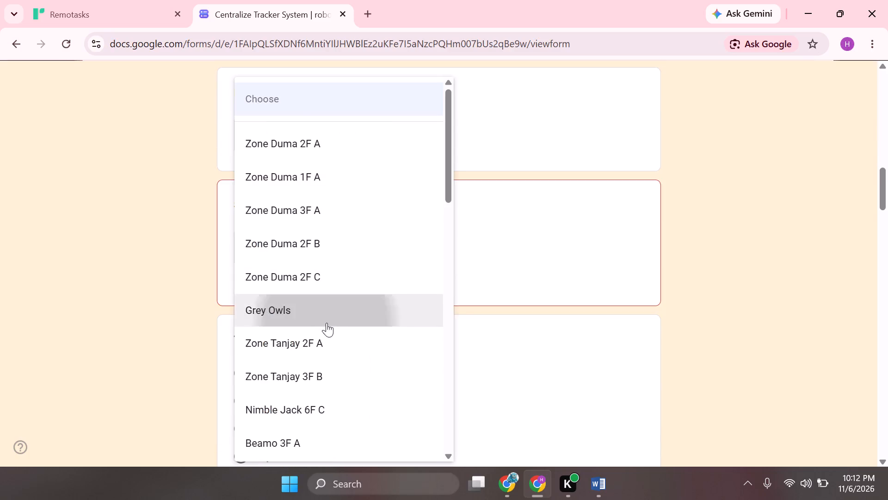
Choose aloha_data_collection_v1 as the Tracking Project.
scroll(391, 317, down, 2)
click(247, 219)
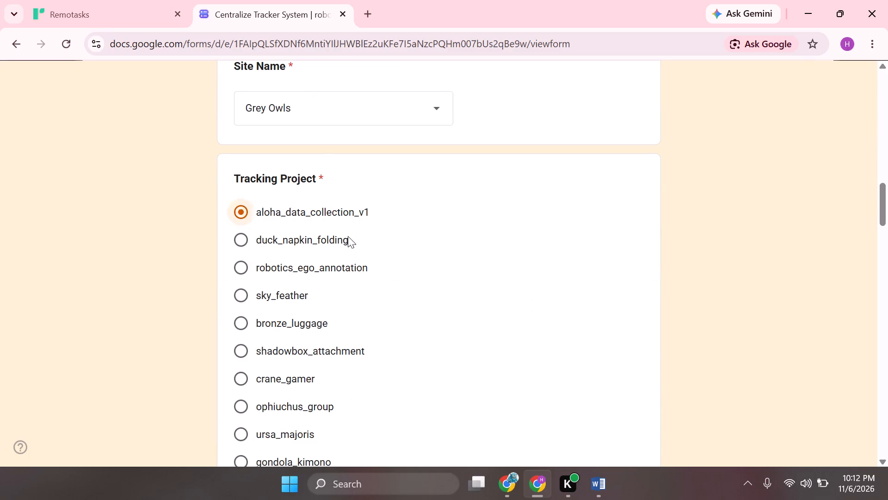
Switch from the form's Task/Sub. IDs question to HARVEY TASK.docx in Word and copy the first task's ID together with the number 2408.
scroll(349, 238, down, 3)
scroll(400, 338, down, 8)
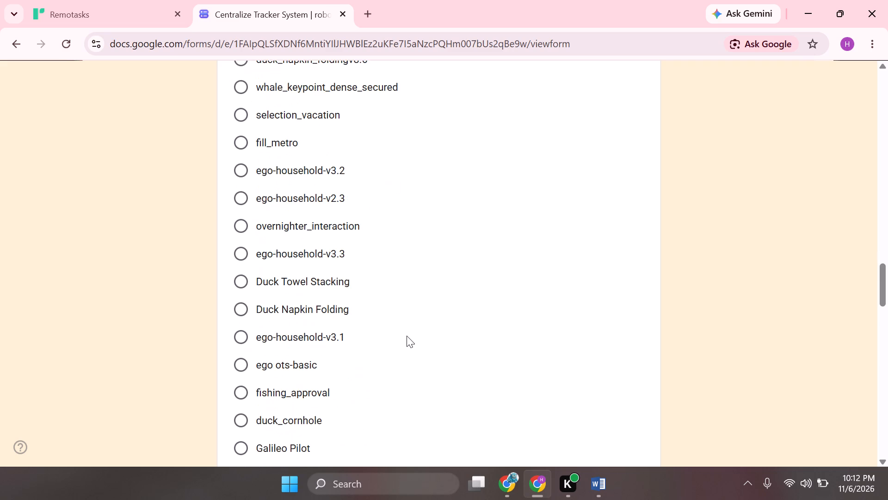
scroll(407, 336, down, 6)
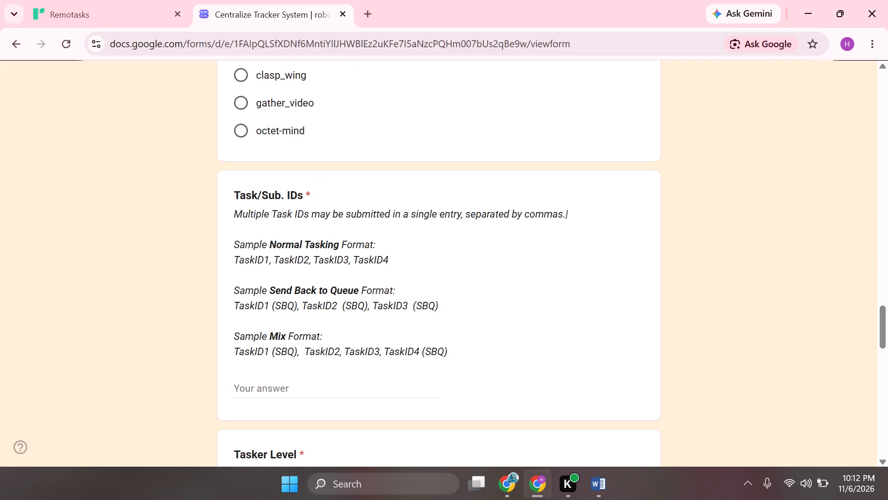
scroll(326, 293, down, 2)
click(286, 236)
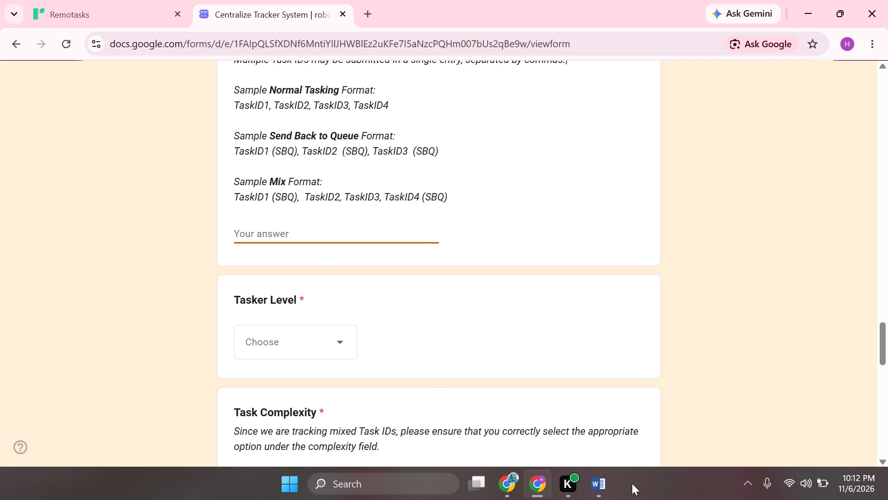
click(609, 487)
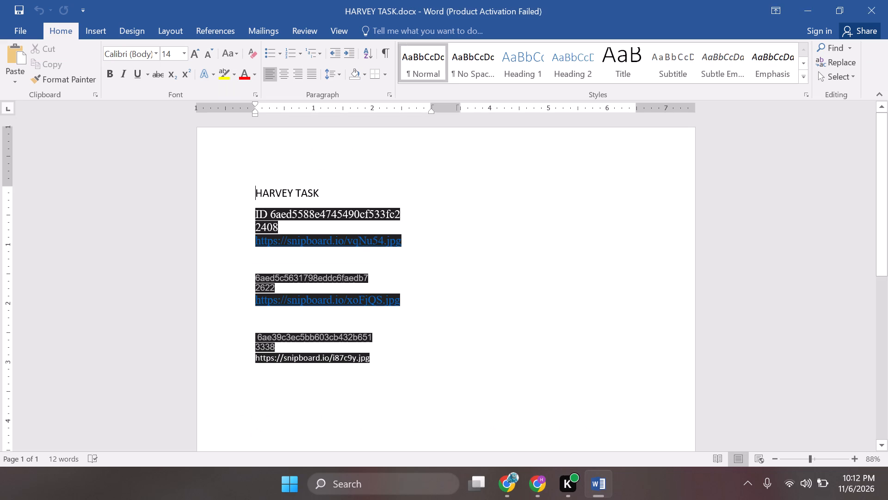
drag(267, 216, 284, 225)
click(537, 268)
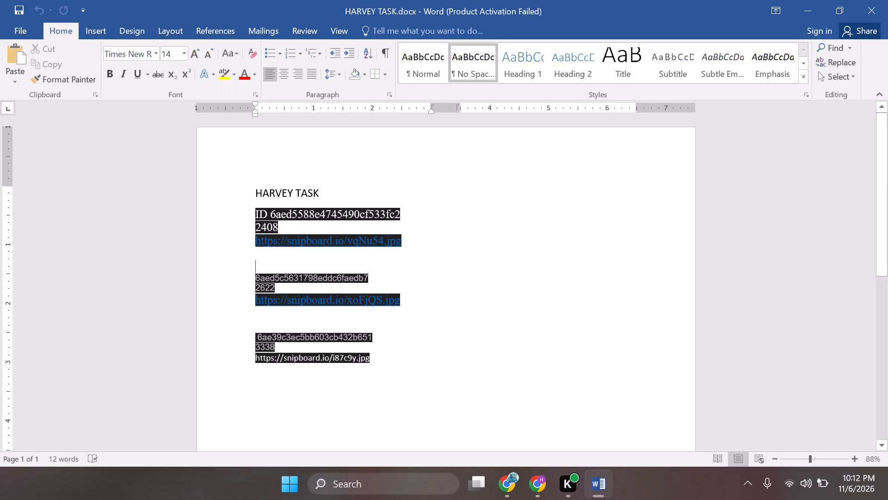
drag(270, 210, 287, 224)
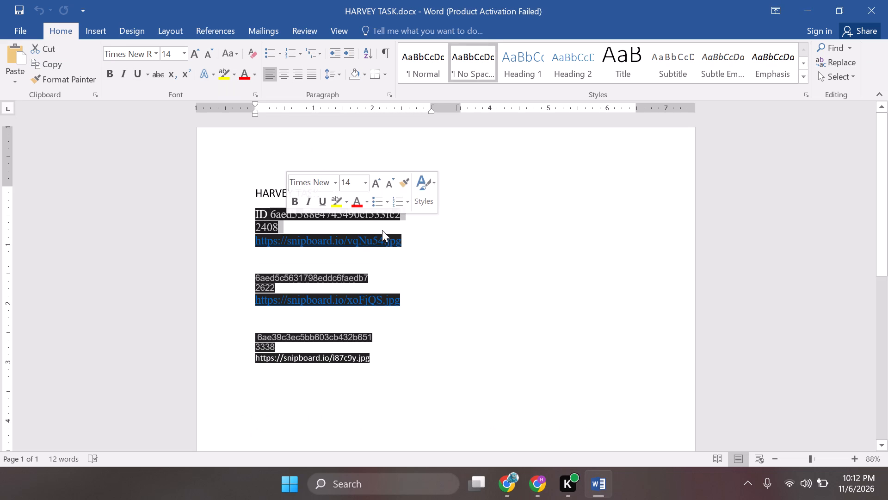
key(ctrl+c)
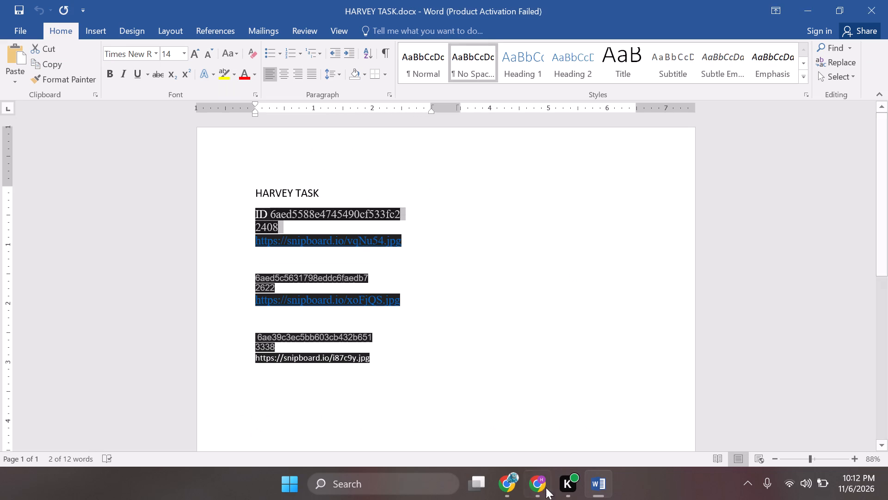
Back in the Chrome form, enter 6aed5588e4745490cf533fc2 under Task/Sub. IDs without the trailing 2408, followed by a comma and a space.
click(530, 490)
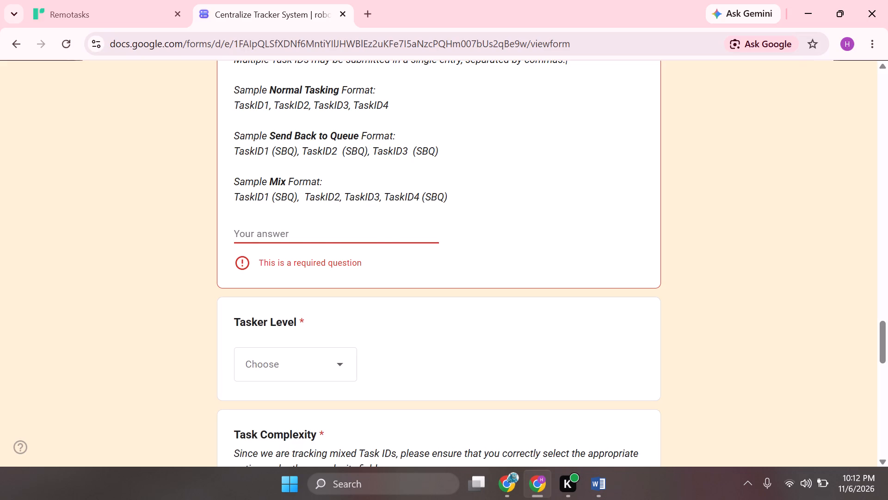
click(273, 228)
key(ctrl+v)
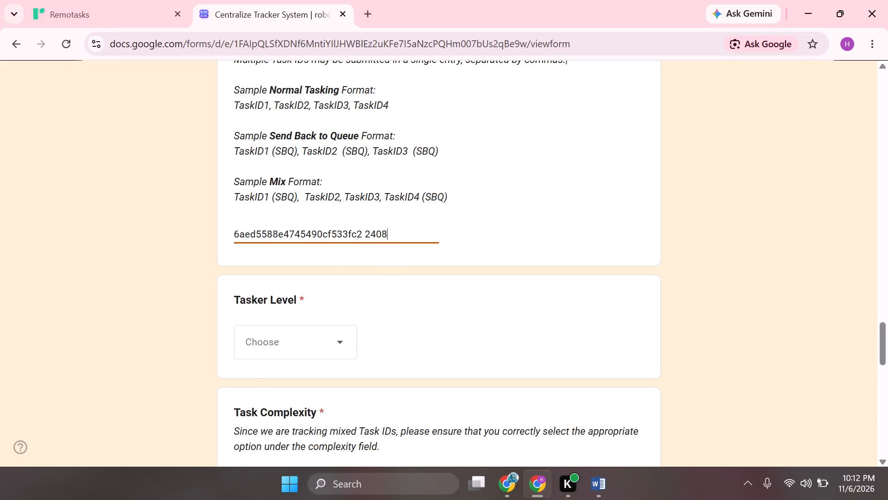
key(BackSpace)
key(BackSpace)
key(BackSpace)
key(BackSpace)
key(BackSpace)
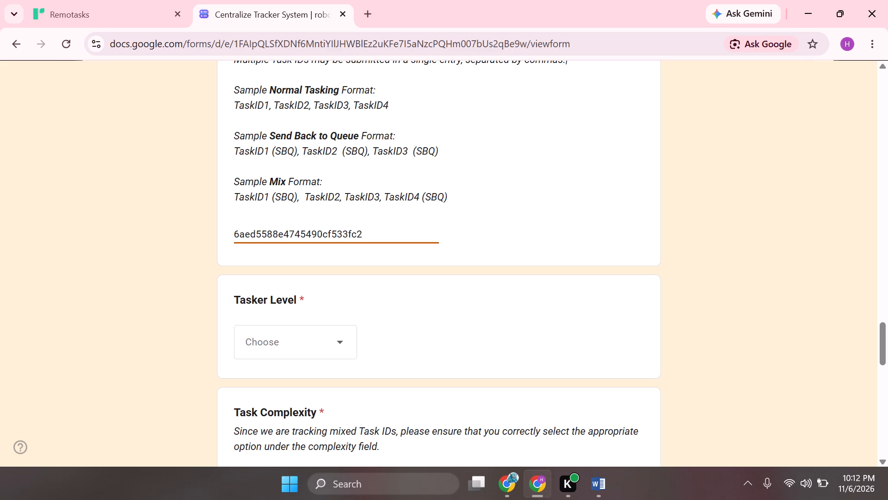
text(,)
key(space)
click(533, 491)
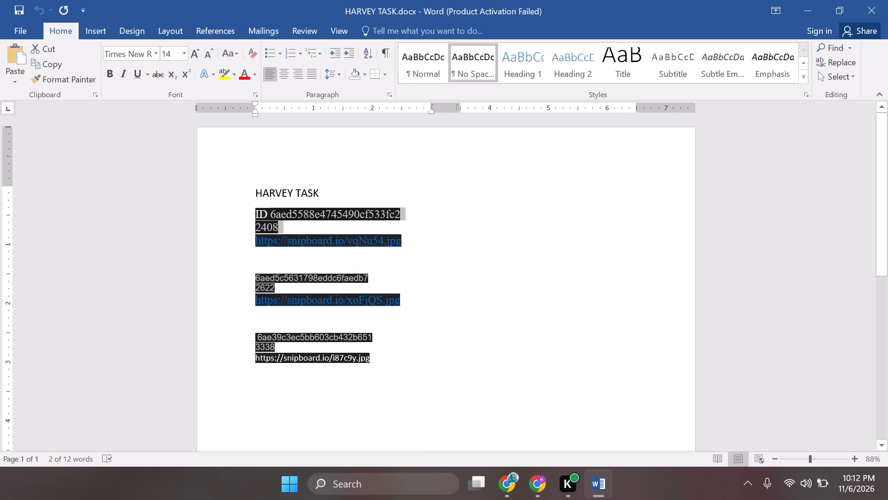
click(459, 267)
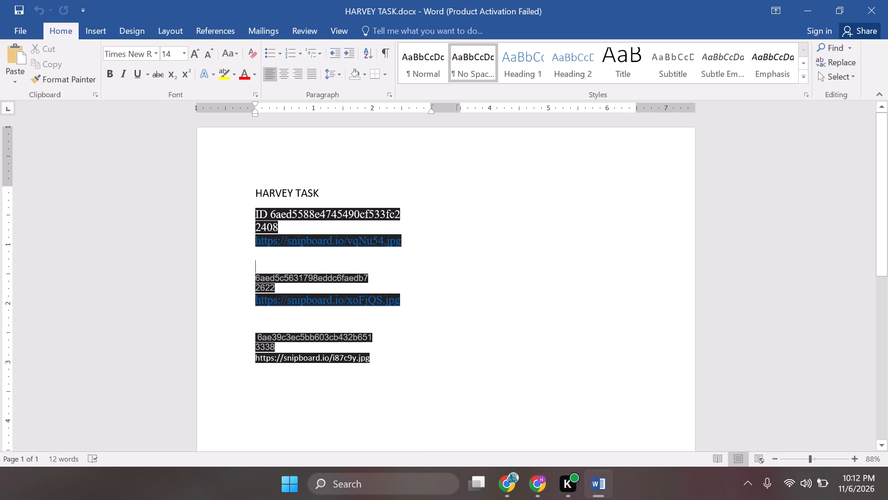
drag(254, 242, 423, 244)
key(ctrl+c)
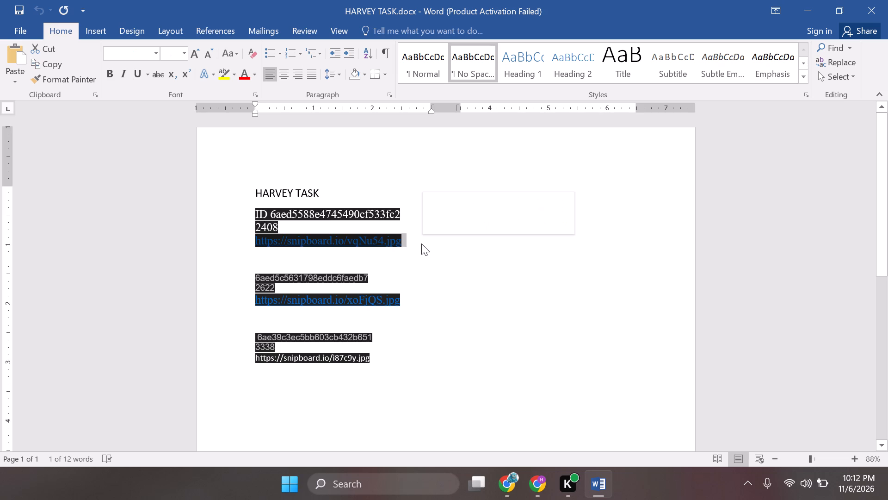
click(512, 494)
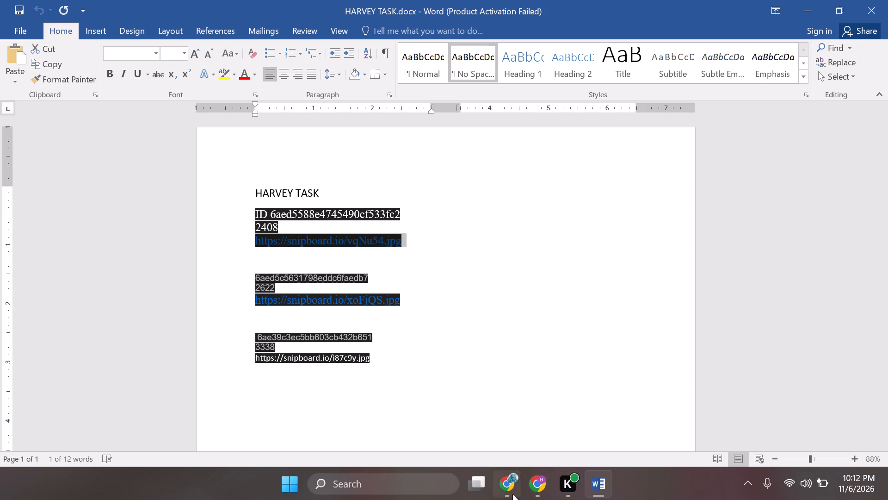
click(529, 495)
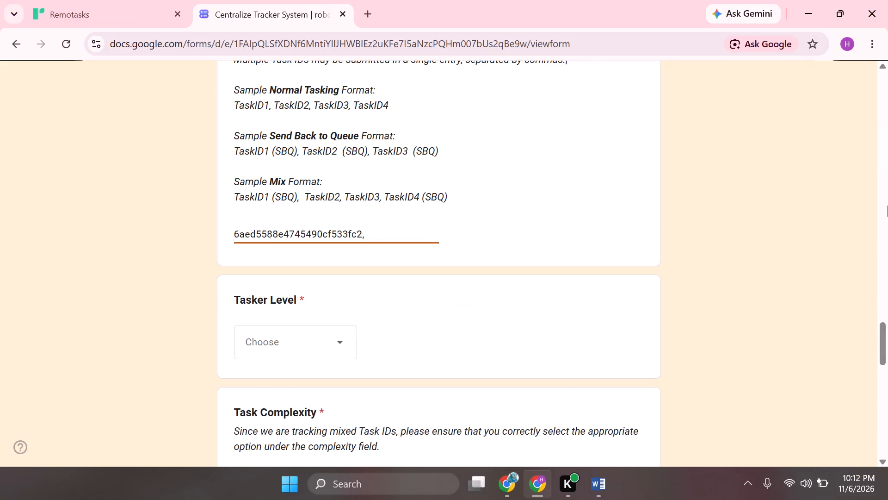
scroll(887, 203, down, 1)
scroll(784, 261, down, 2)
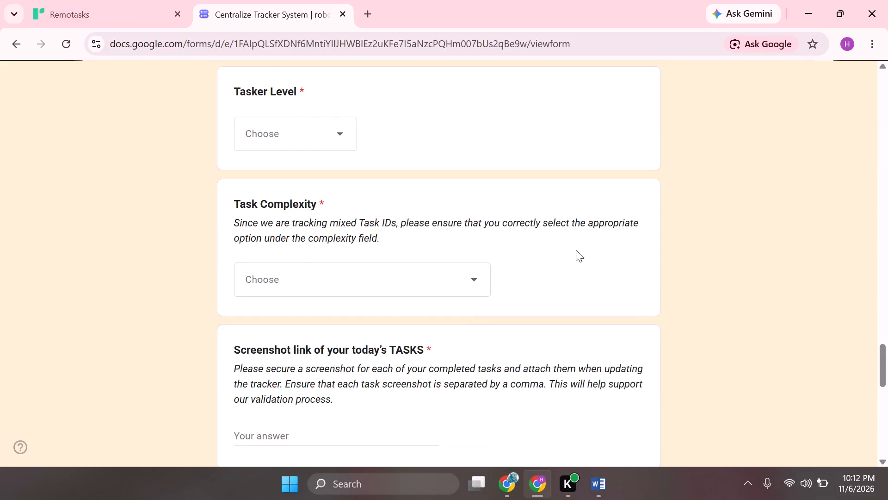
scroll(565, 248, down, 2)
click(293, 287)
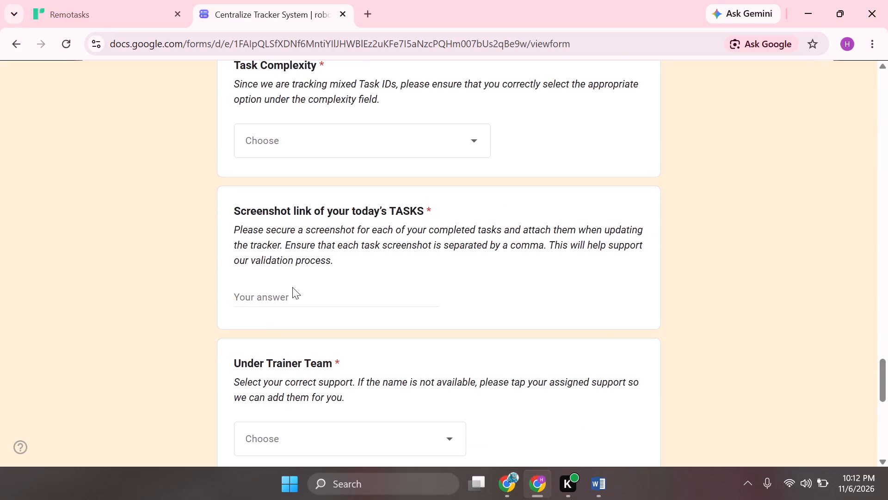
click(290, 299)
key(ctrl+v)
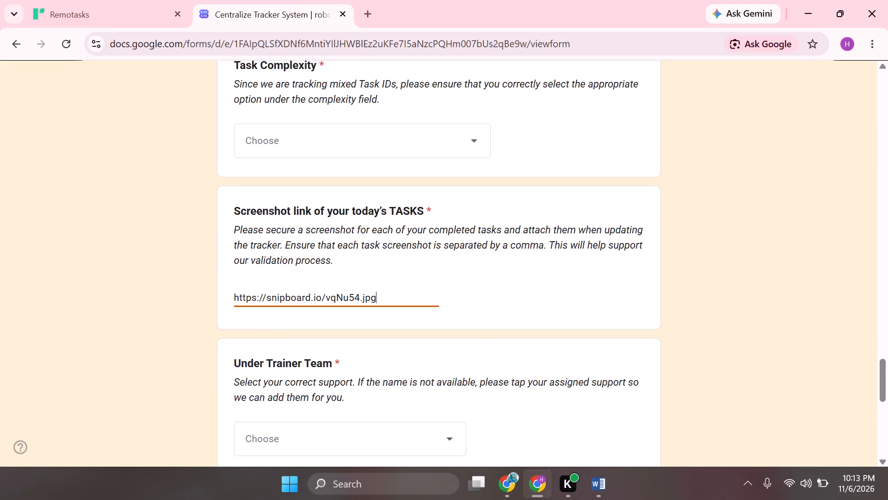
text(,)
key(space)
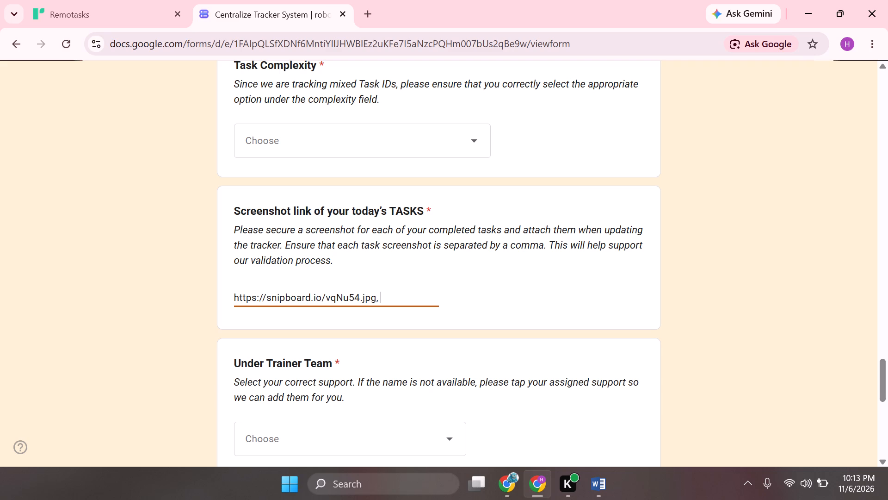
Review the form's answers from the screenshot link back to the Remotask Email, including tenurity, site name and tracking project.
scroll(494, 345, down, 2)
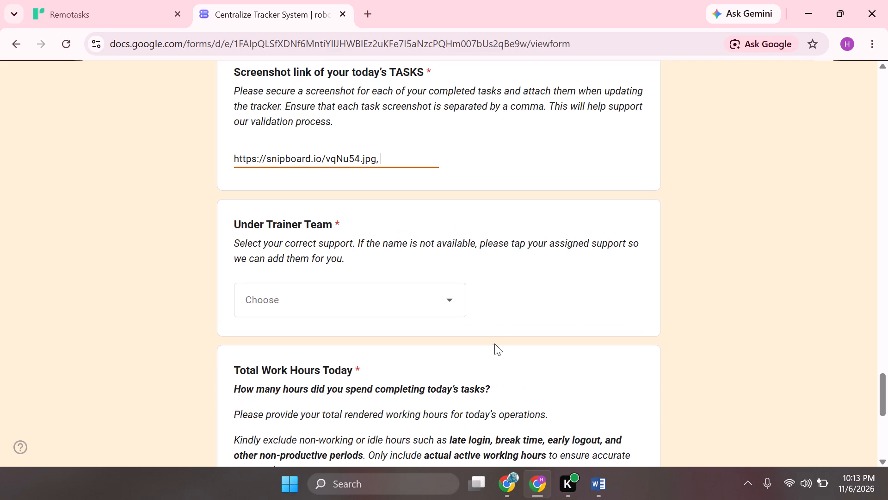
scroll(506, 286, up, 7)
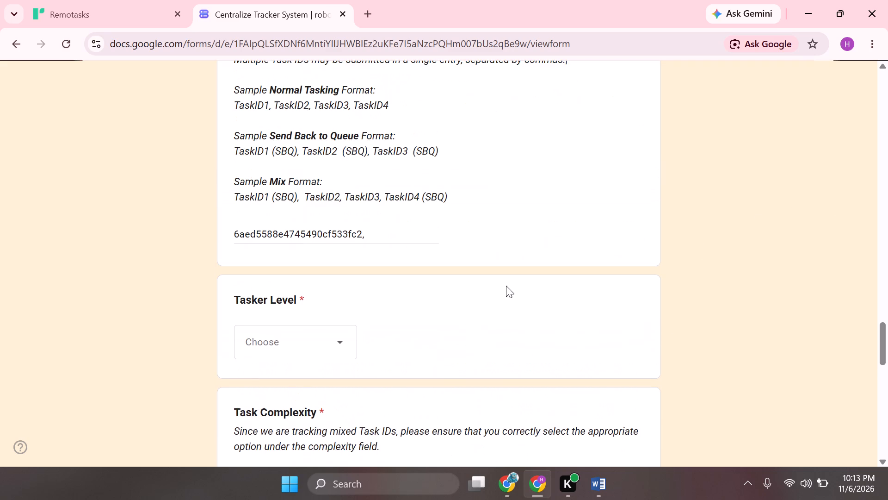
scroll(506, 286, up, 9)
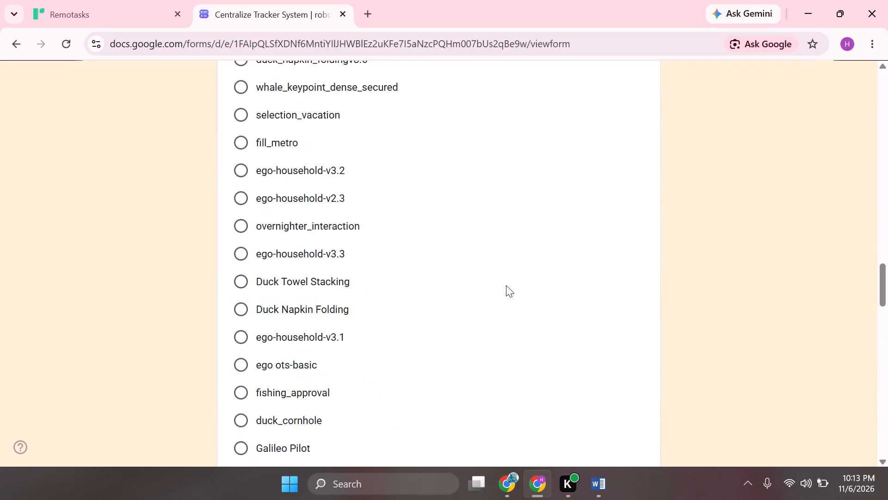
scroll(506, 285, up, 13)
scroll(506, 285, down, 3)
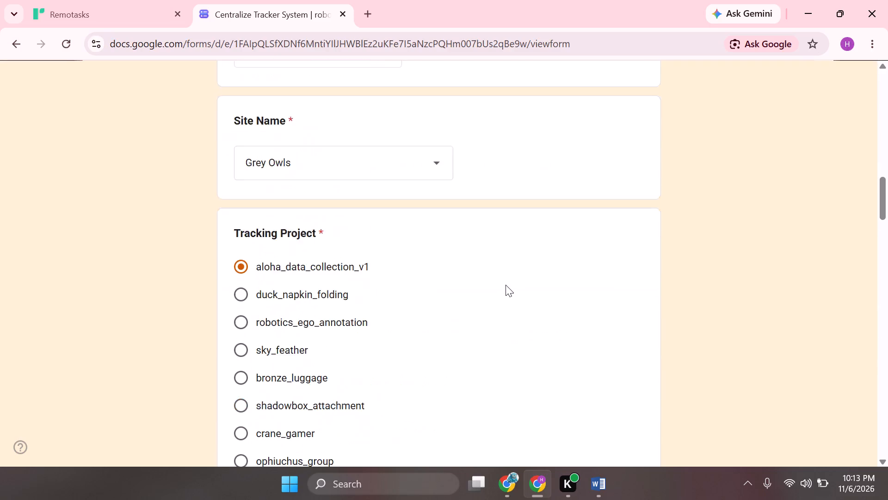
scroll(506, 285, up, 6)
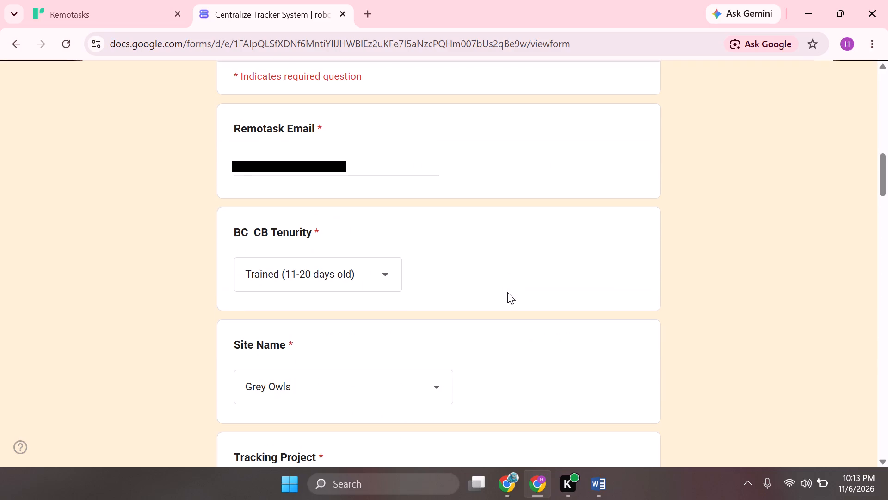
scroll(507, 292, up, 2)
scroll(511, 294, down, 7)
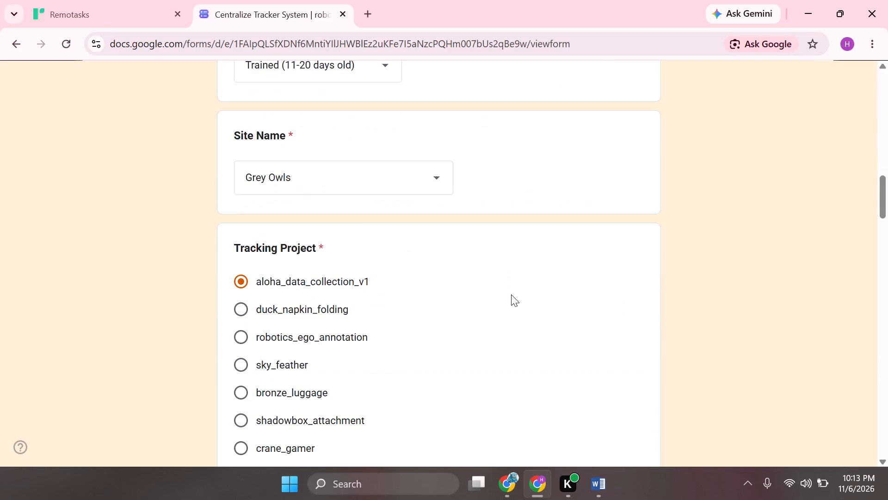
Set the Tasker Level to Attempter.
scroll(512, 294, down, 4)
scroll(512, 294, down, 19)
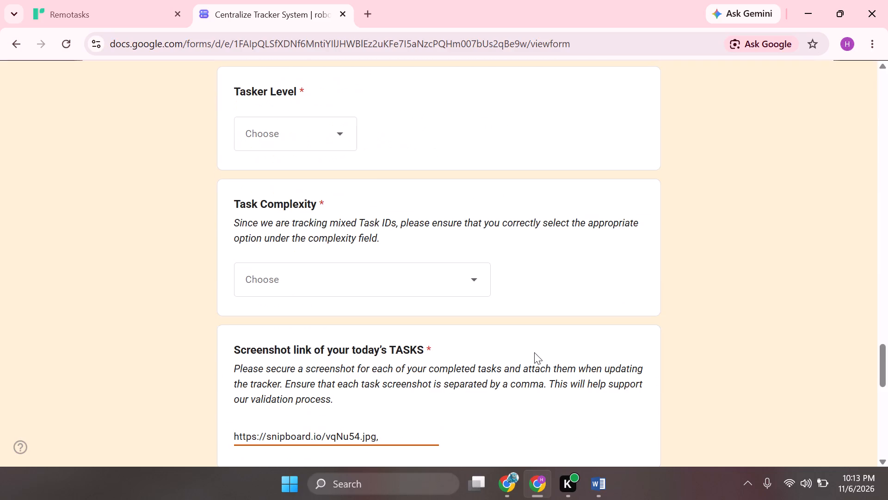
click(320, 124)
click(307, 173)
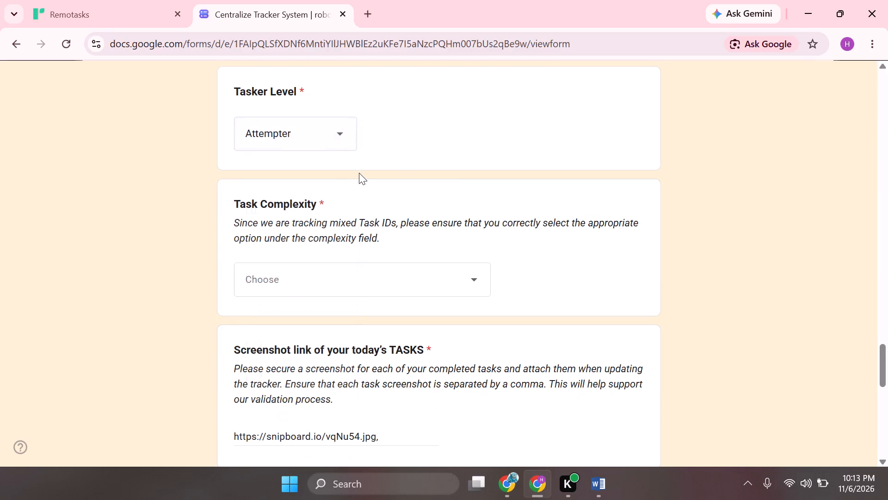
Look over the form questions following Tasker Level, as far as Under Trainer Team and Total Work Hours Today.
scroll(456, 179, down, 2)
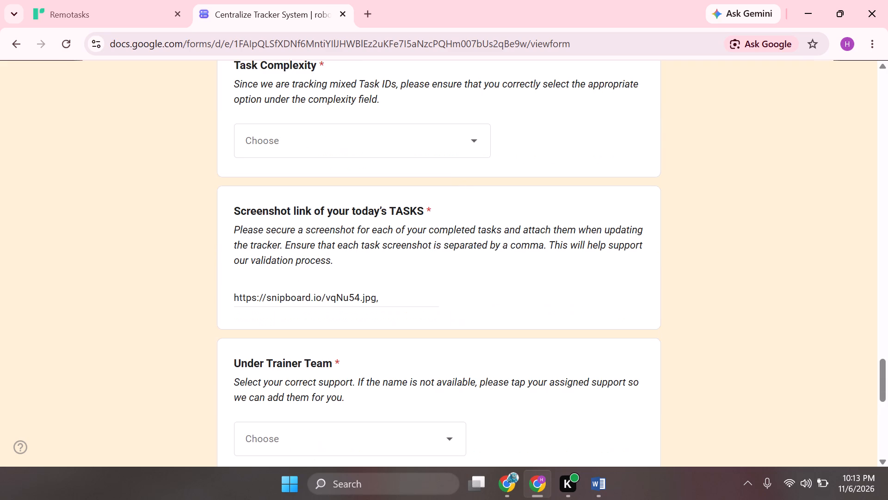
scroll(500, 250, down, 2)
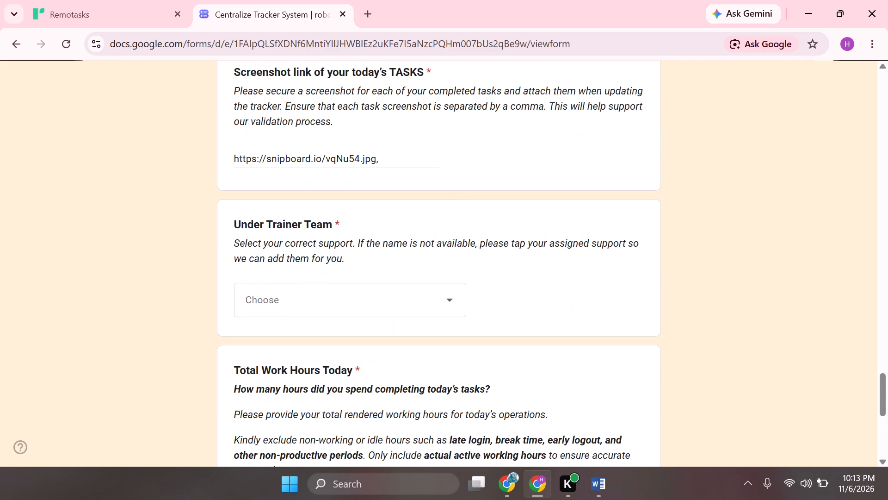
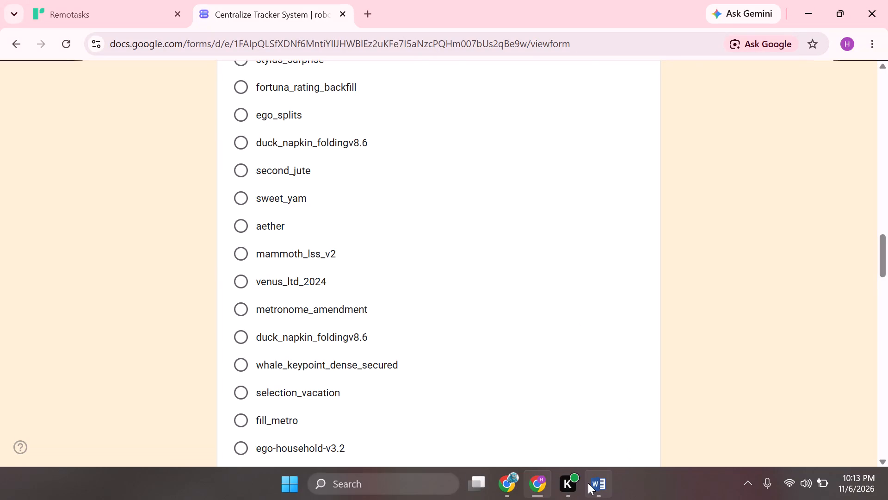
Copy the second task's ID 6aed5c5631798eddc6faedb7 from HARVEY TASK.docx and append it to the form's Task/Sub. IDs answer.
click(602, 487)
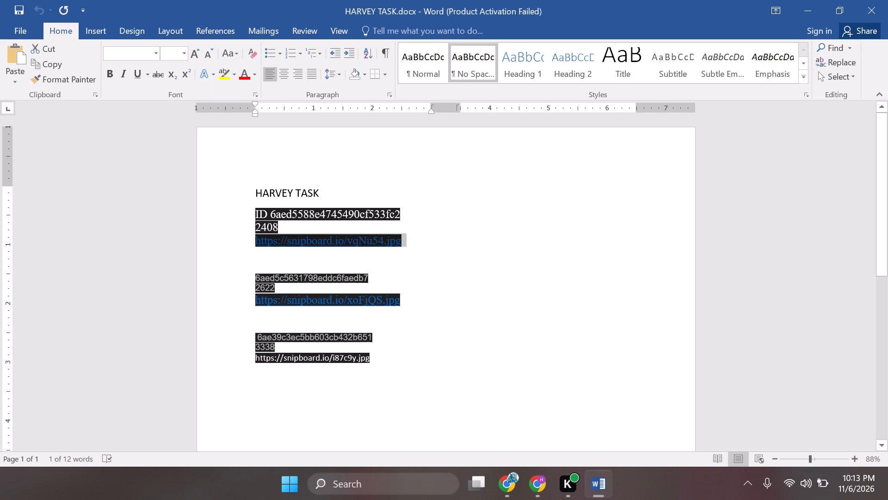
click(489, 305)
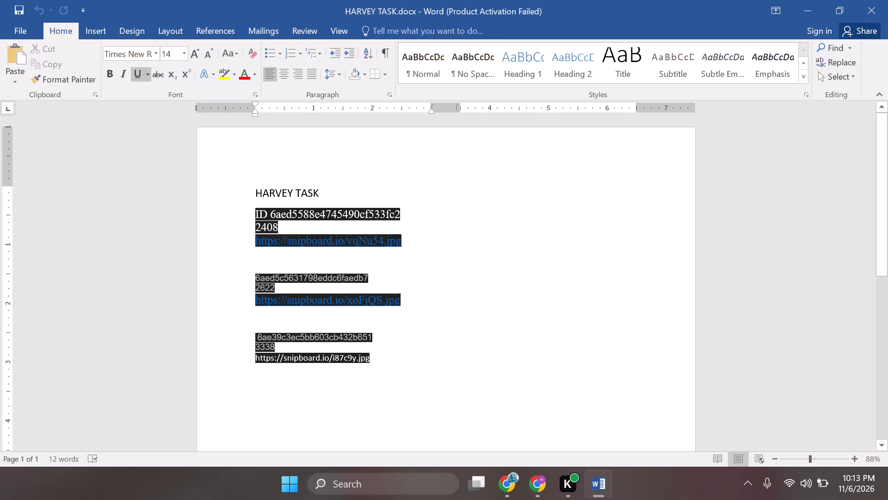
drag(254, 275, 368, 278)
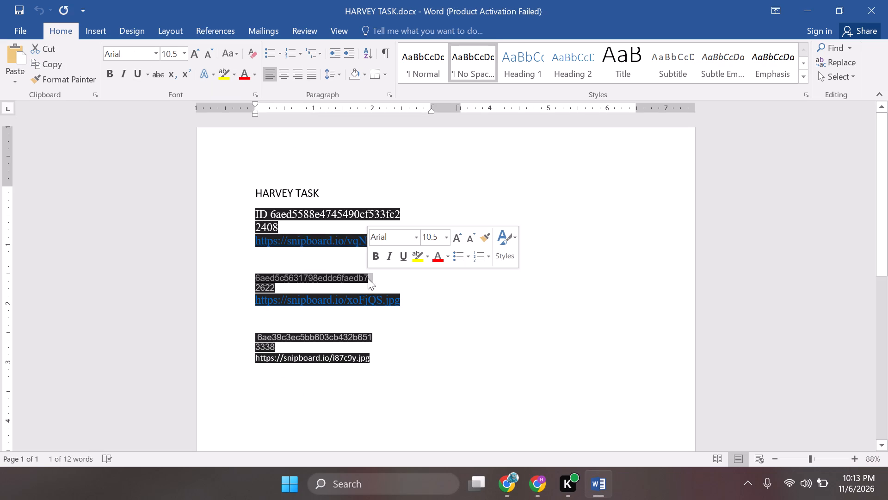
key(ctrl+c)
click(549, 493)
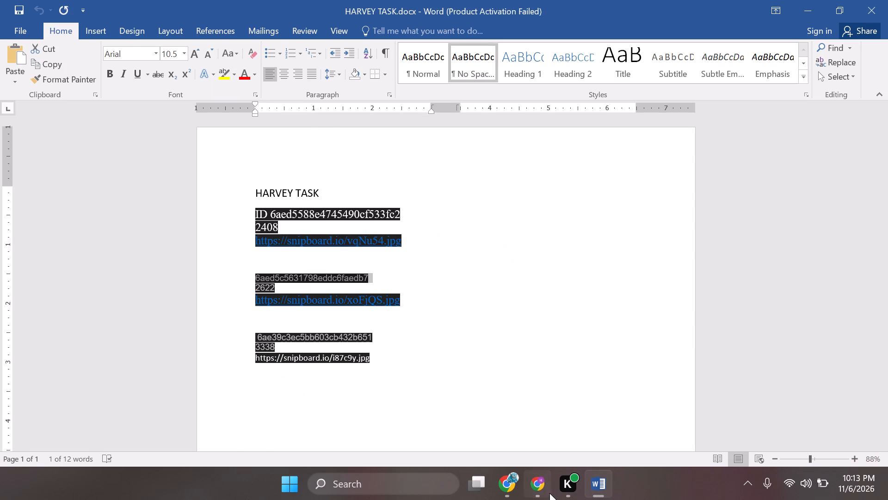
scroll(505, 306, up, 16)
scroll(453, 310, down, 3)
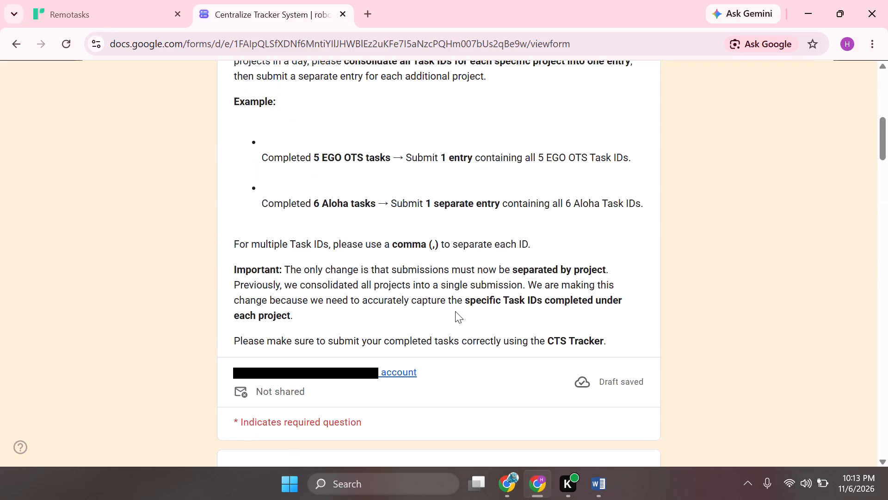
scroll(456, 311, down, 9)
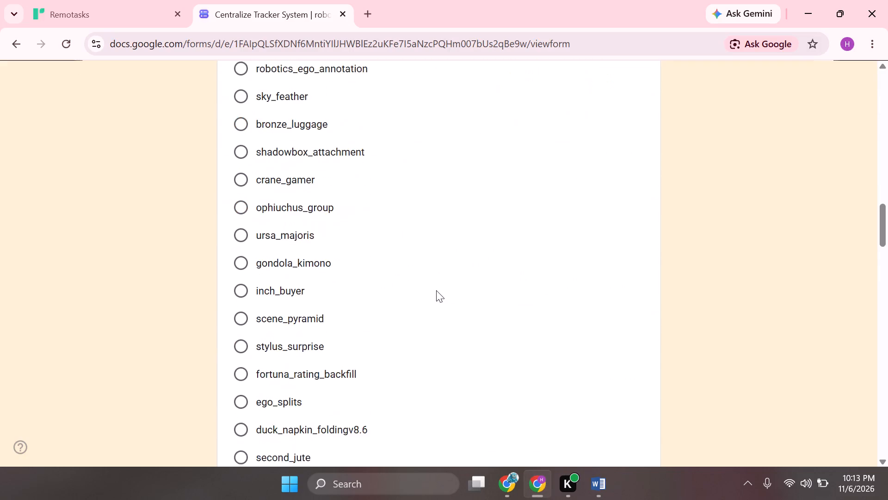
scroll(436, 290, down, 15)
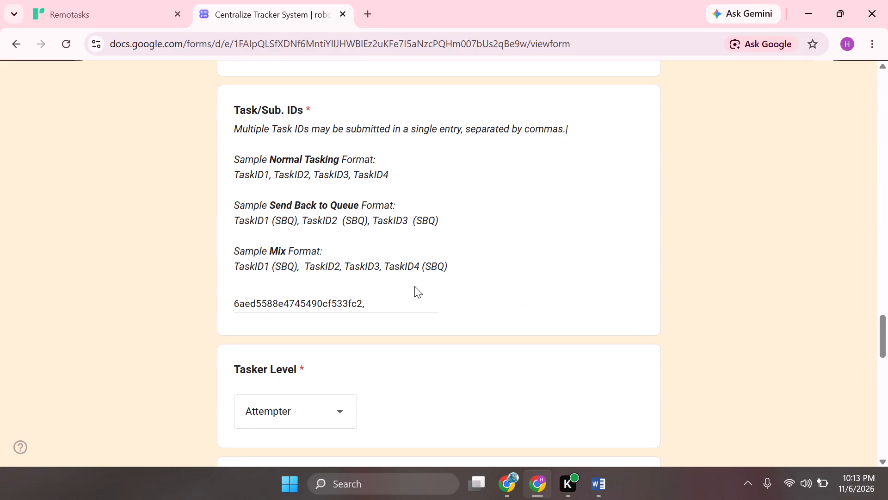
click(379, 299)
key(ctrl+v)
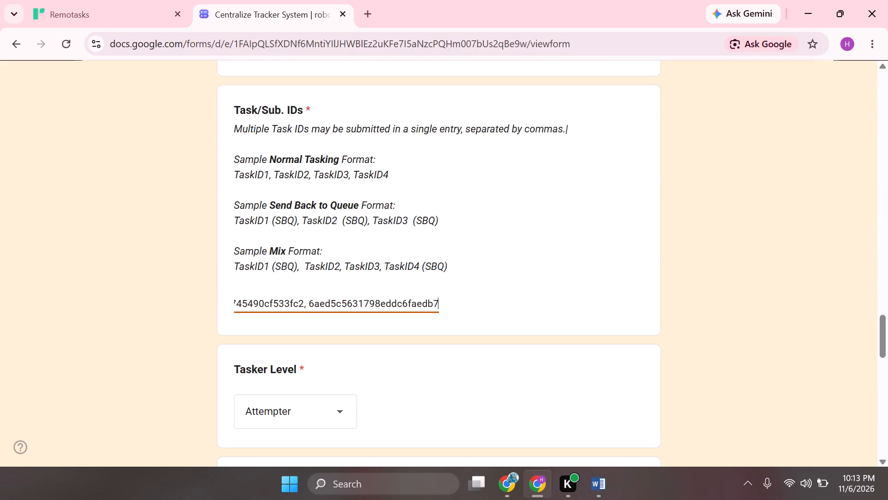
Set the Task Complexity to Large Frames (high dense 5K+).
scroll(525, 288, down, 6)
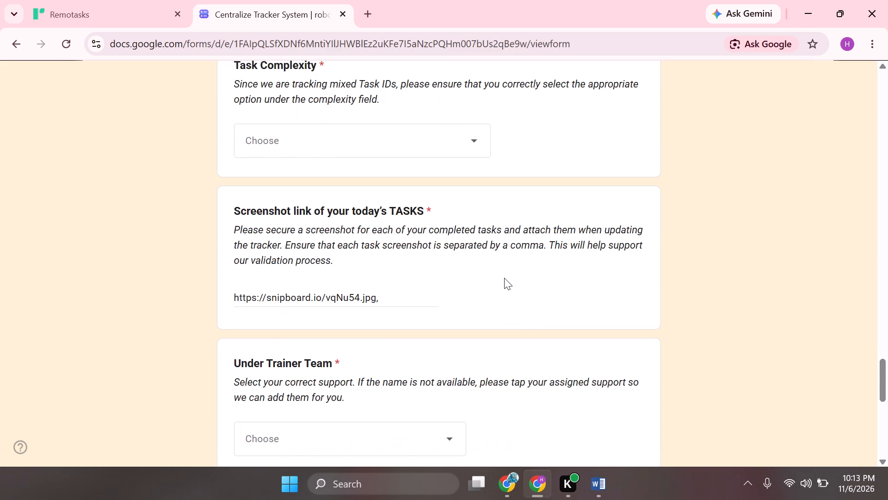
click(592, 487)
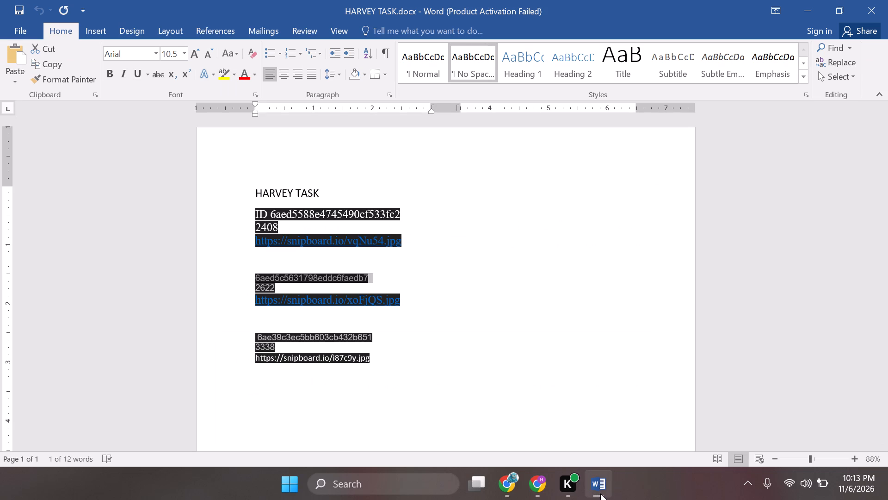
click(547, 492)
scroll(454, 173, up, 1)
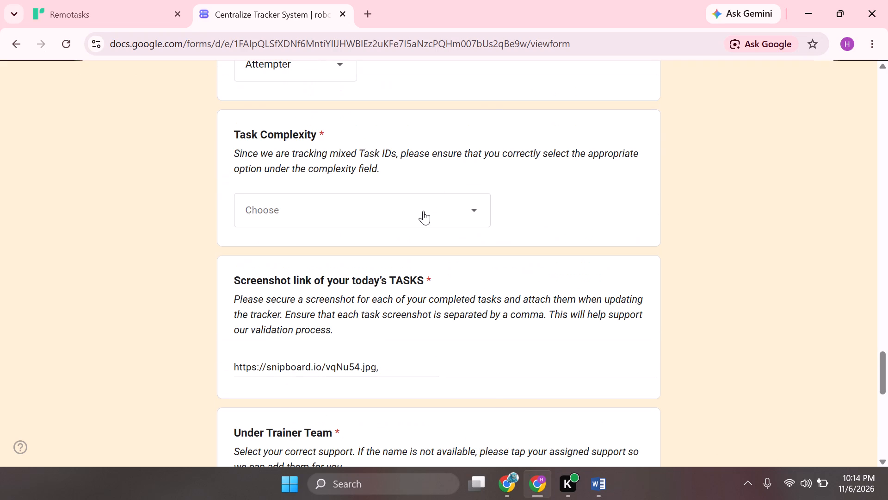
click(422, 212)
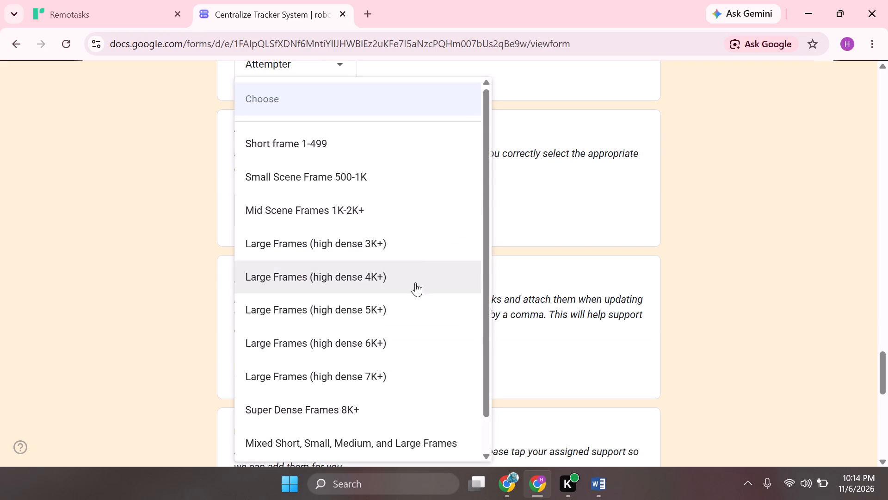
click(417, 304)
scroll(435, 270, up, 3)
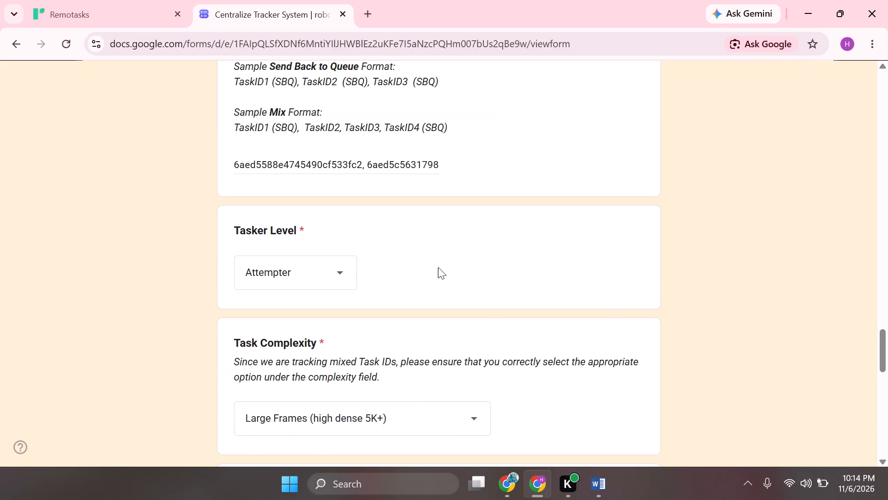
scroll(439, 266, down, 2)
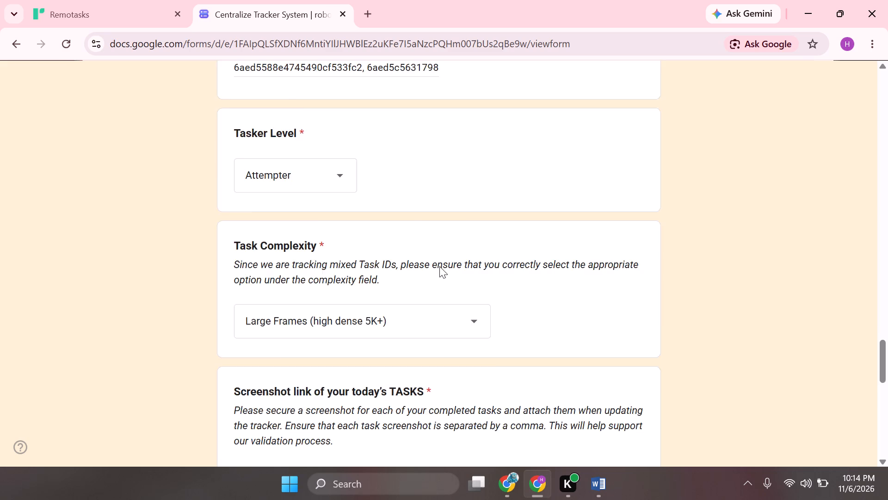
scroll(481, 276, down, 2)
click(470, 287)
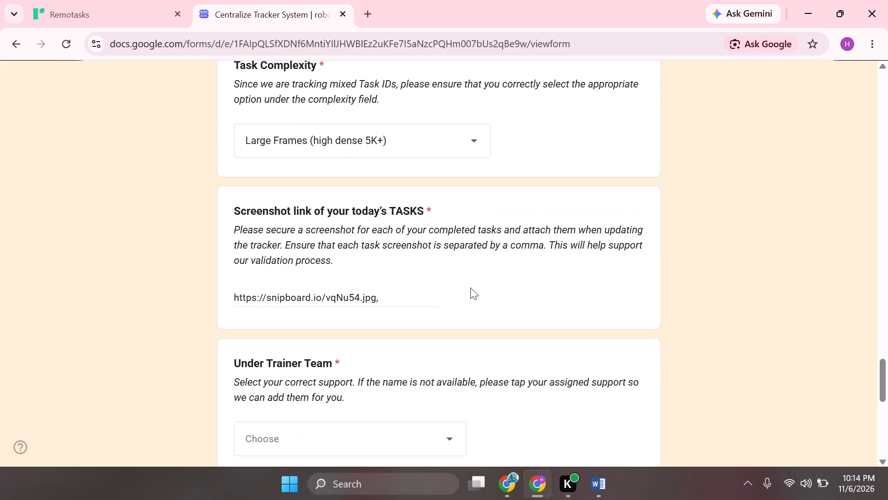
click(442, 298)
click(415, 300)
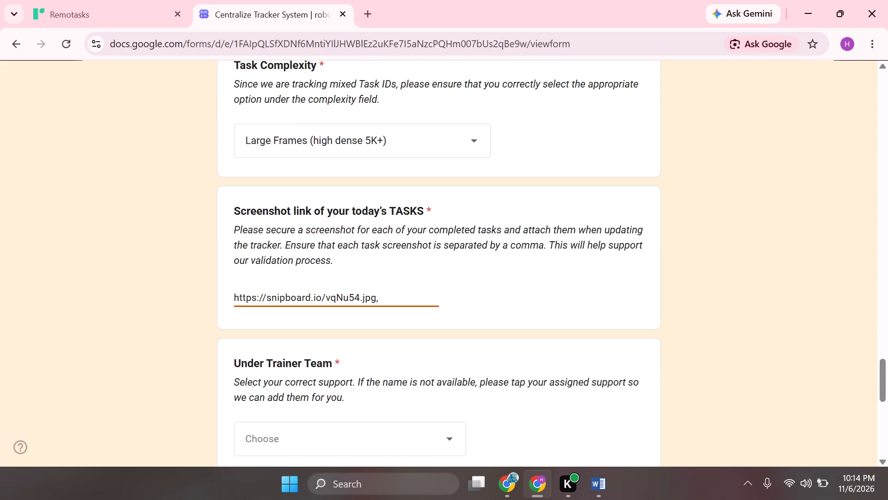
click(512, 483)
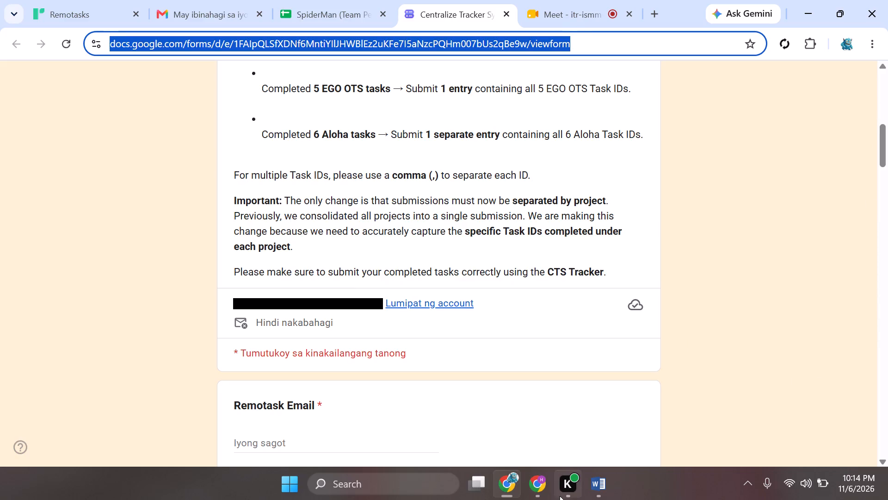
click(548, 494)
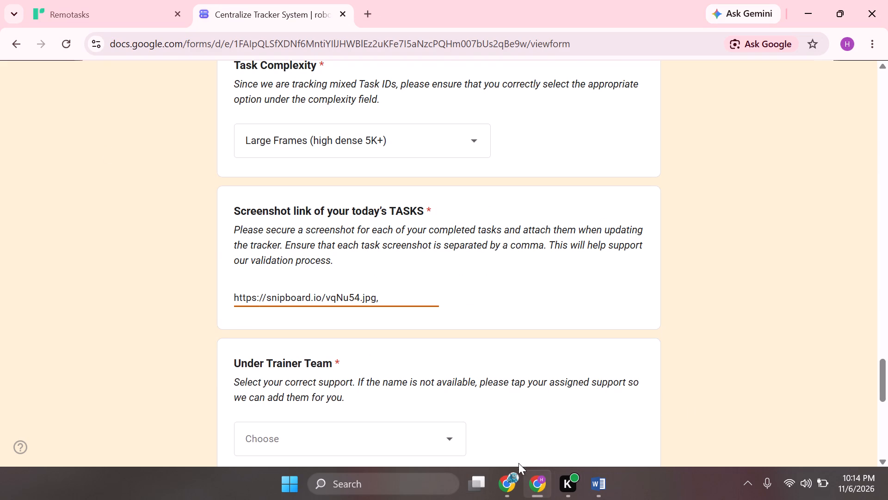
click(593, 486)
click(475, 328)
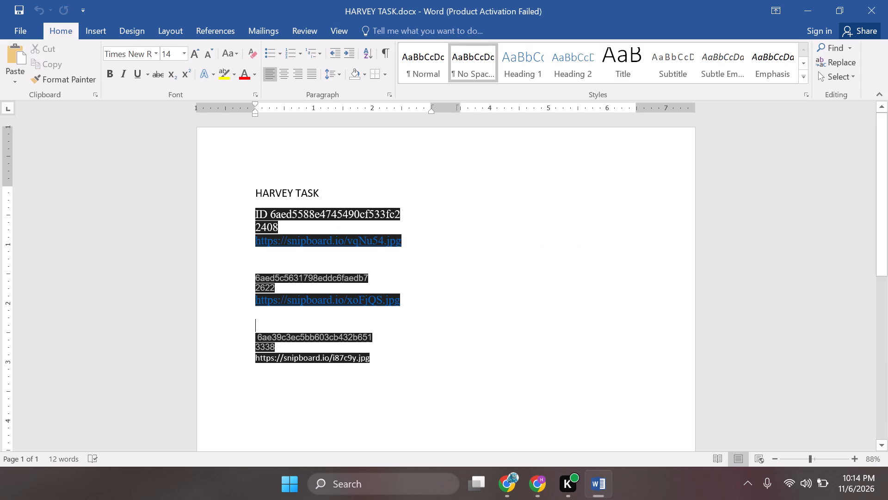
drag(251, 300, 251, 300)
drag(251, 300, 386, 306)
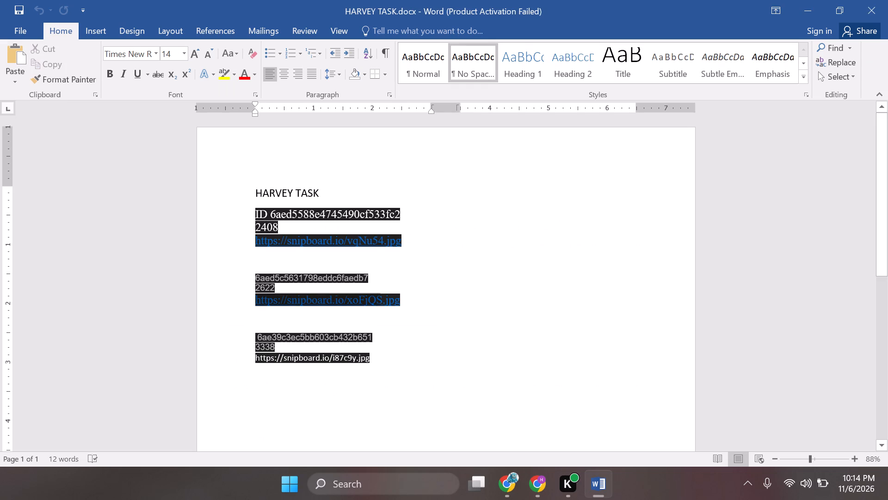
drag(386, 306, 402, 299)
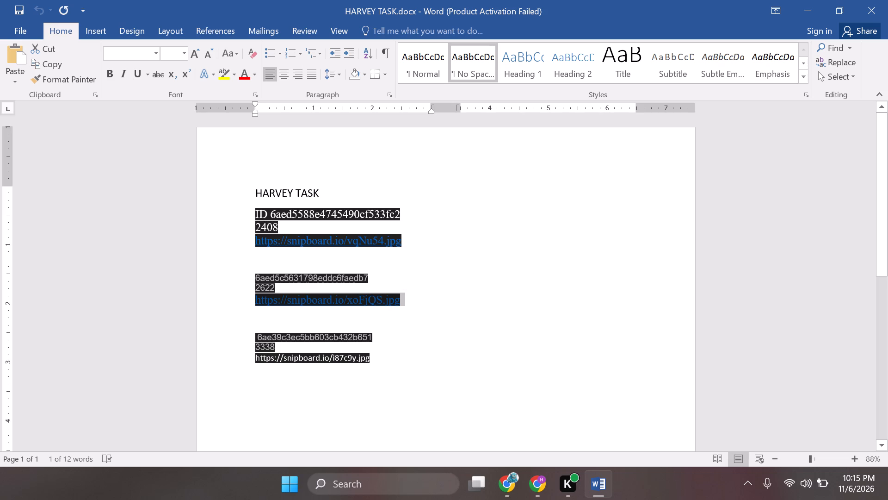
key(ctrl+c)
click(539, 494)
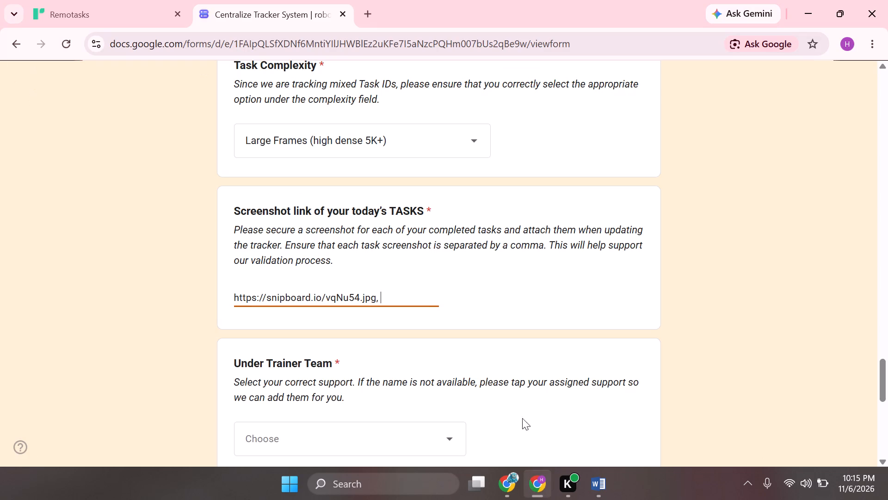
key(ctrl+v)
Find the assigned trainer by searching for "pete" and choose the second match, the trainer named Peter, as the Under Trainer Team answer.
scroll(523, 296, down, 1)
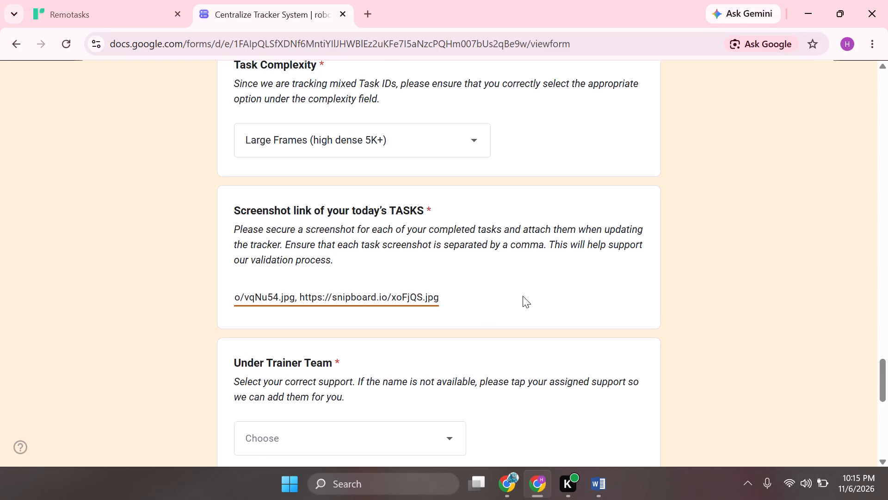
scroll(523, 296, down, 1)
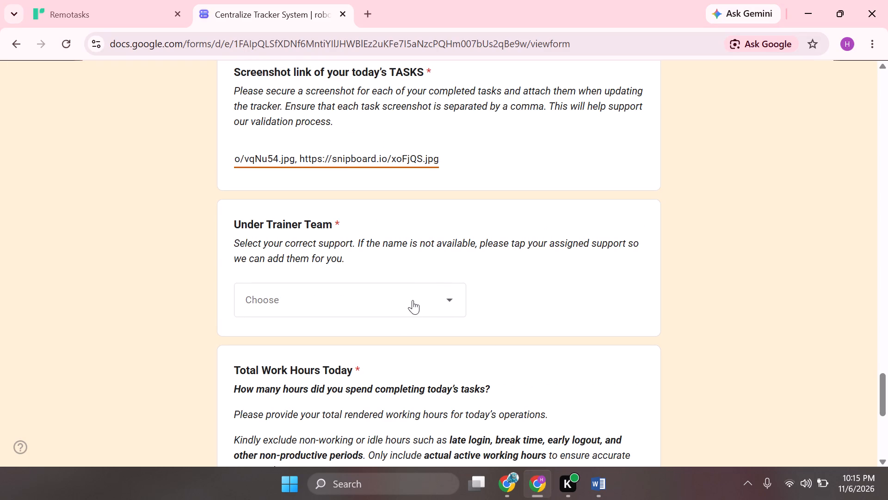
click(375, 313)
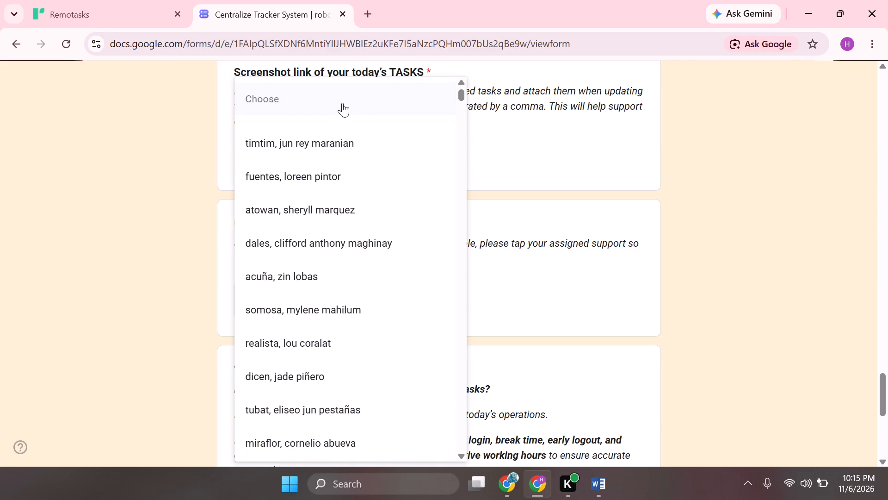
key(ctrl+f)
text(pete)
click(789, 77)
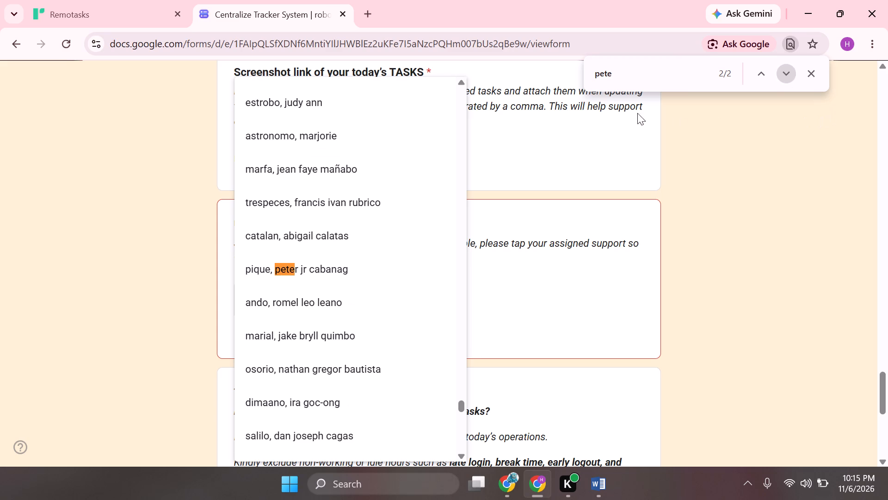
click(382, 267)
Set Total Work Hours Today to 1 hour.
scroll(485, 275, down, 1)
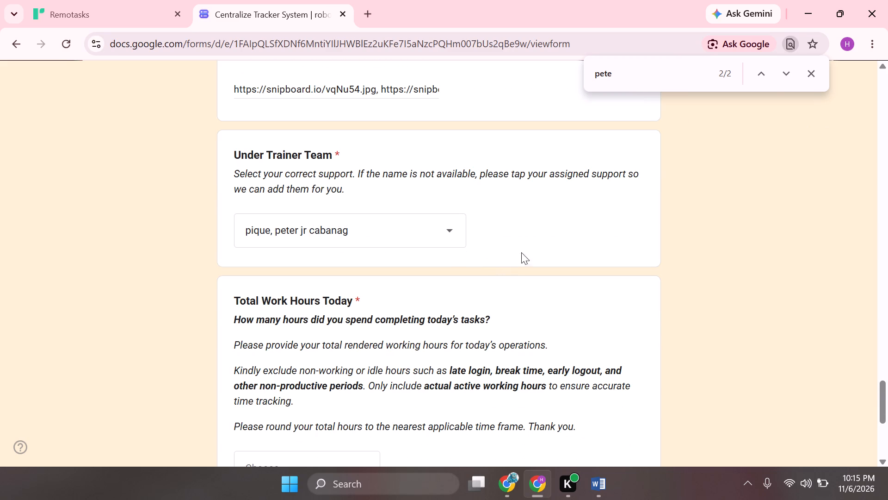
scroll(544, 246, down, 2)
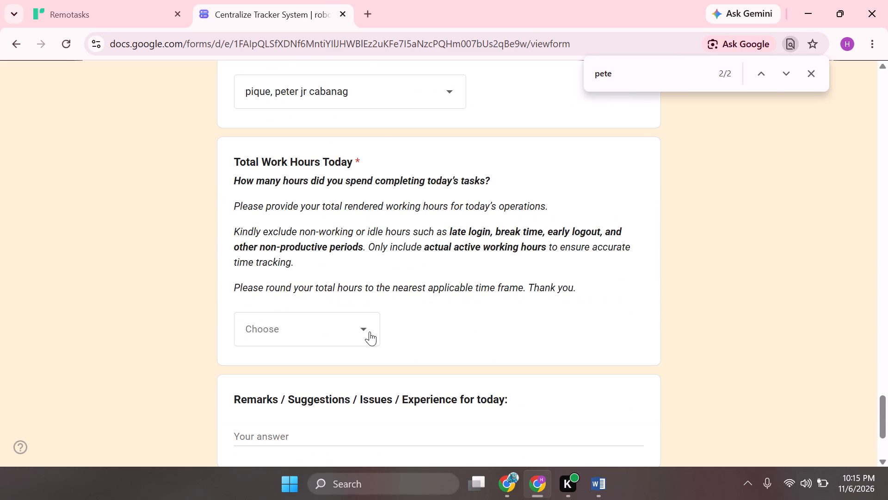
click(296, 323)
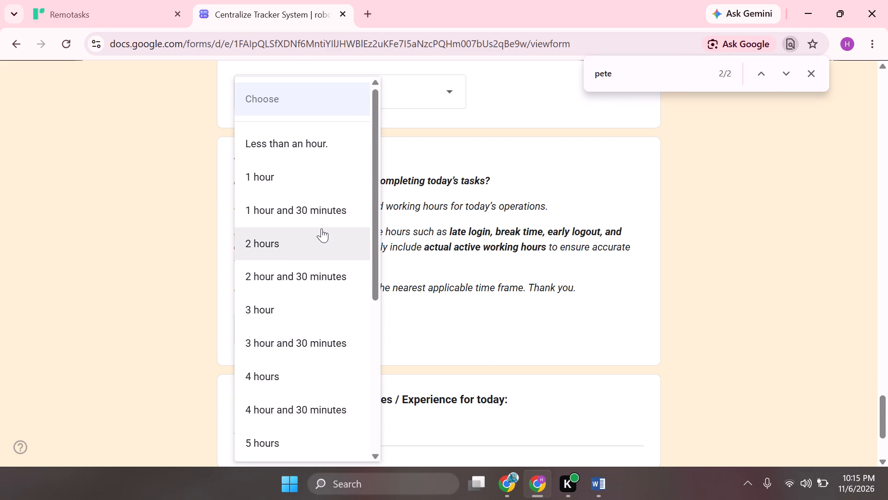
click(333, 187)
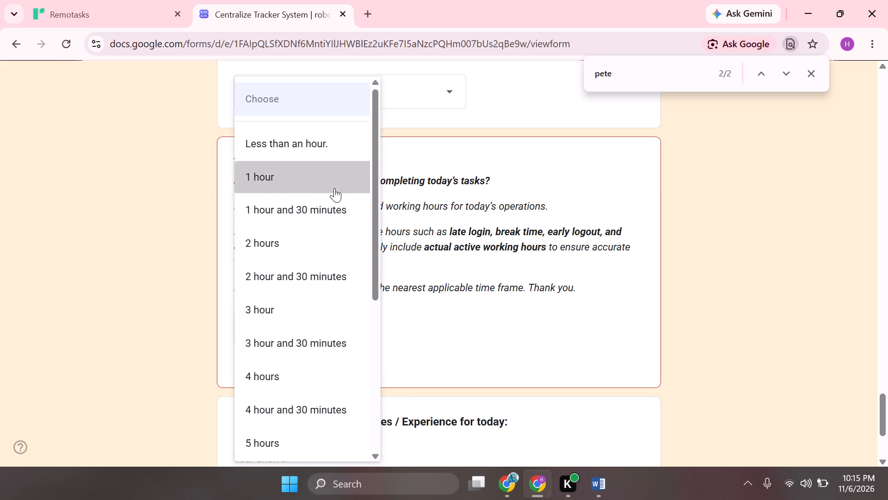
Submit the completed Centralize Tracker System form, leaving the remarks empty.
scroll(430, 304, down, 2)
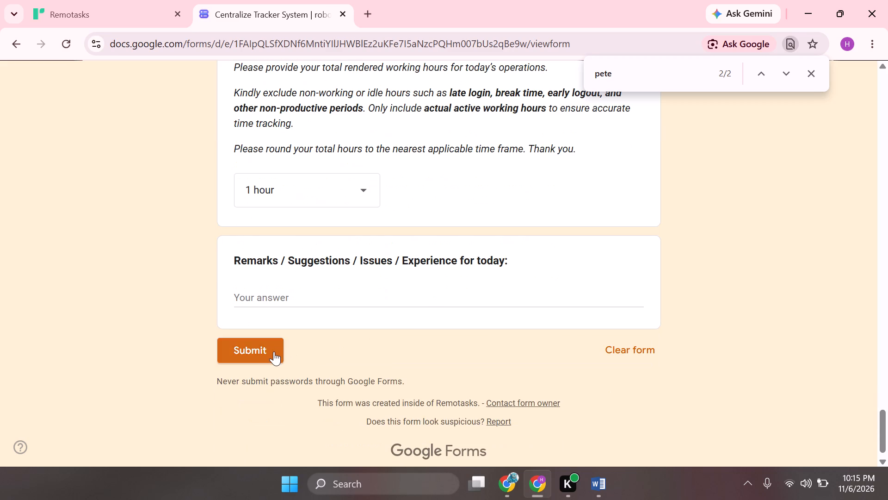
click(274, 351)
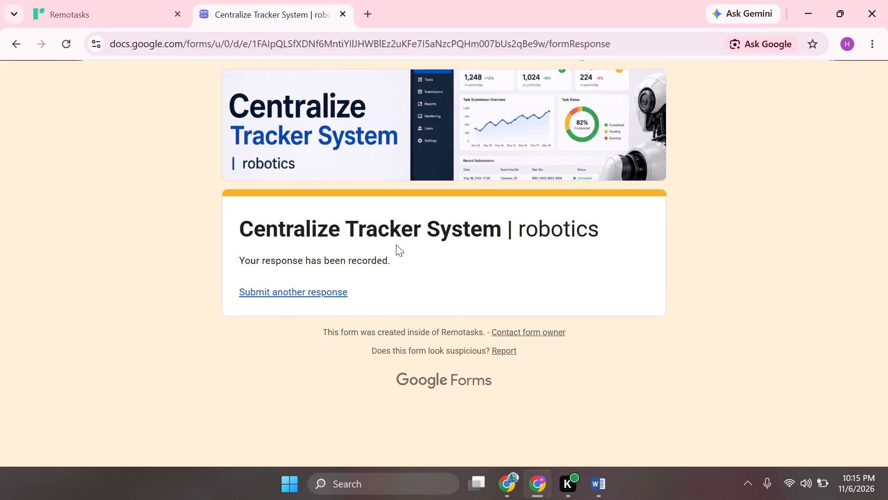
Switch to the other Chrome profile's window with the Filipino-language Centralize Tracker System form.
click(500, 484)
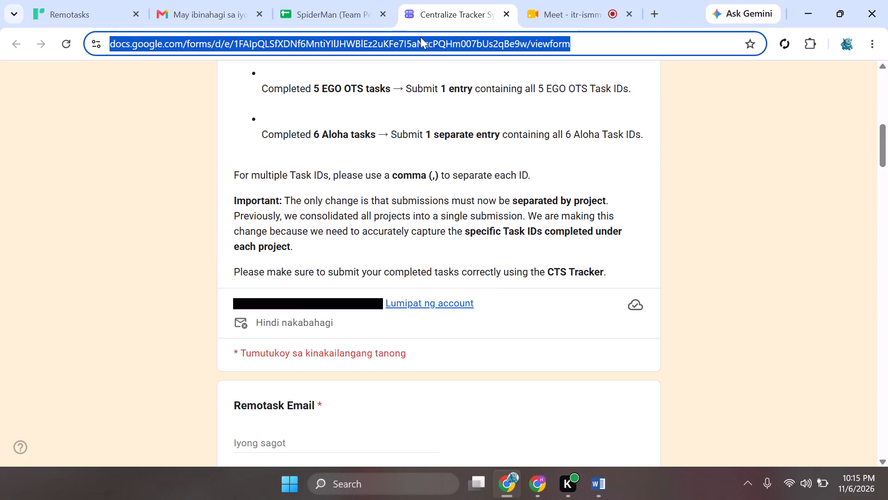
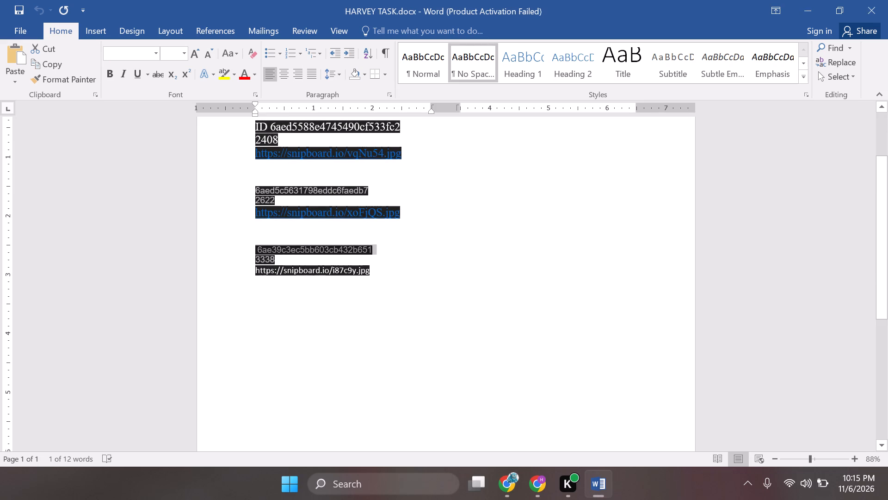
Copy the third task ID, 6ae39c3ec5bb603cb432b651, from HARVEY TASK.docx.
drag(331, 245, 372, 246)
click(397, 304)
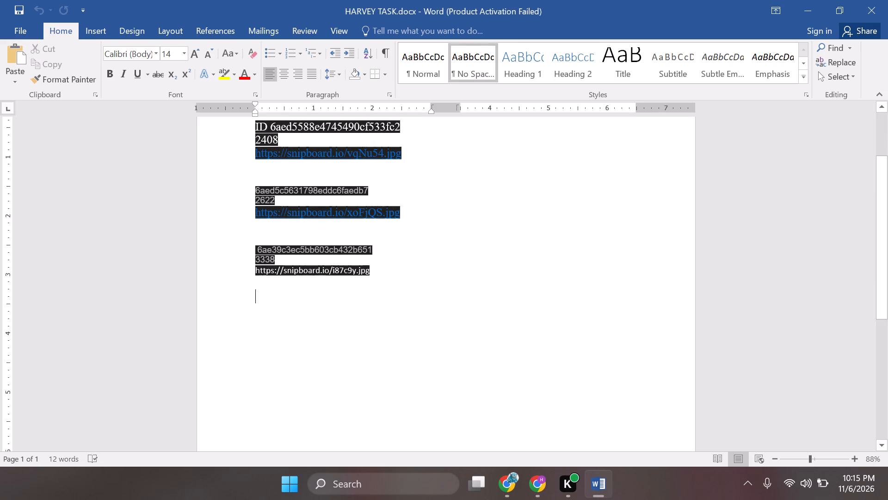
drag(373, 246, 239, 244)
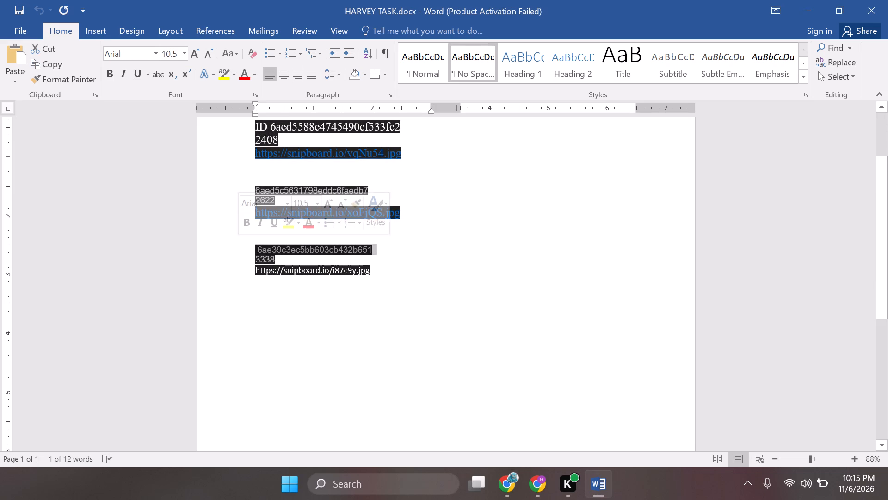
key(ctrl+c)
Switch to the Chrome profile showing the submitted Centralize Tracker System form and reload it to start a blank response at the Remotask Email question.
click(537, 486)
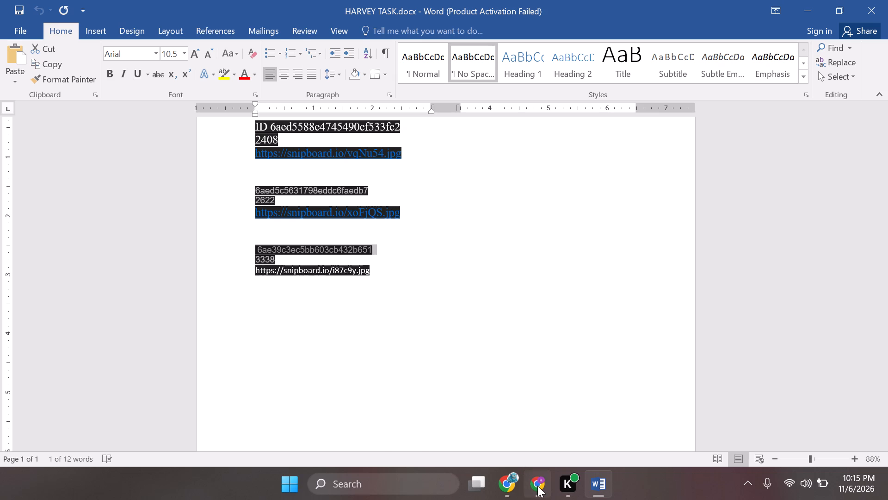
click(70, 44)
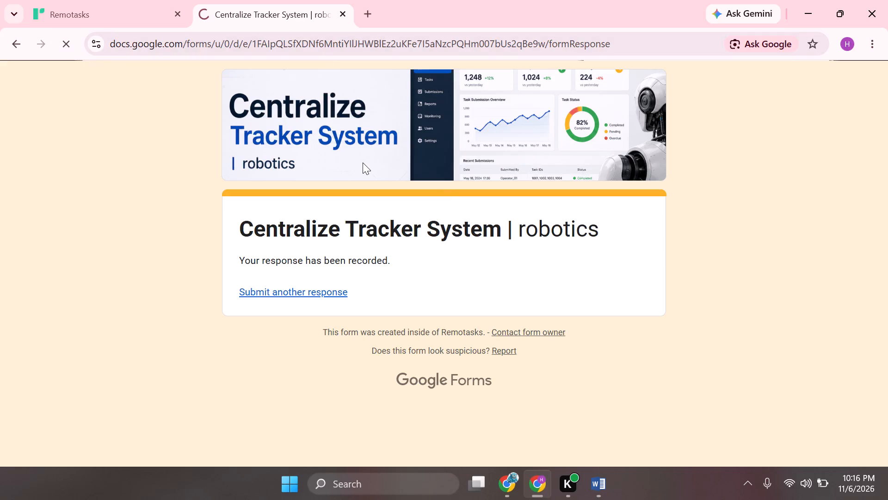
scroll(689, 283, down, 8)
scroll(509, 347, down, 2)
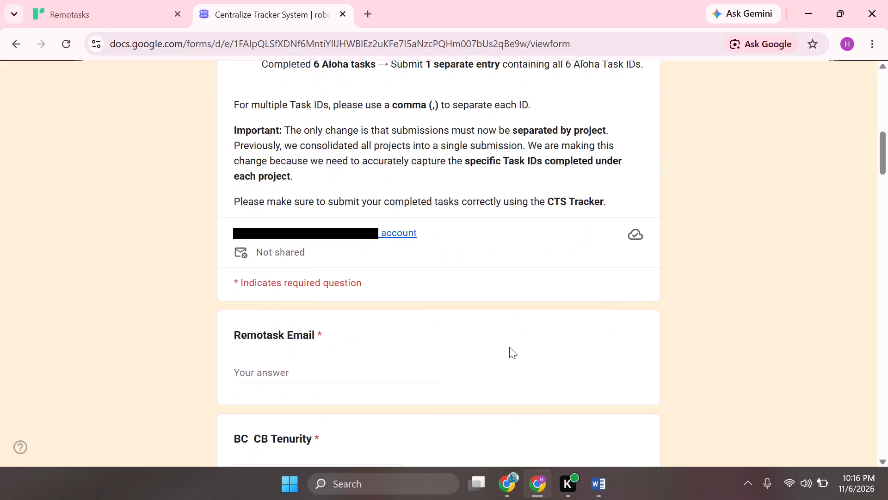
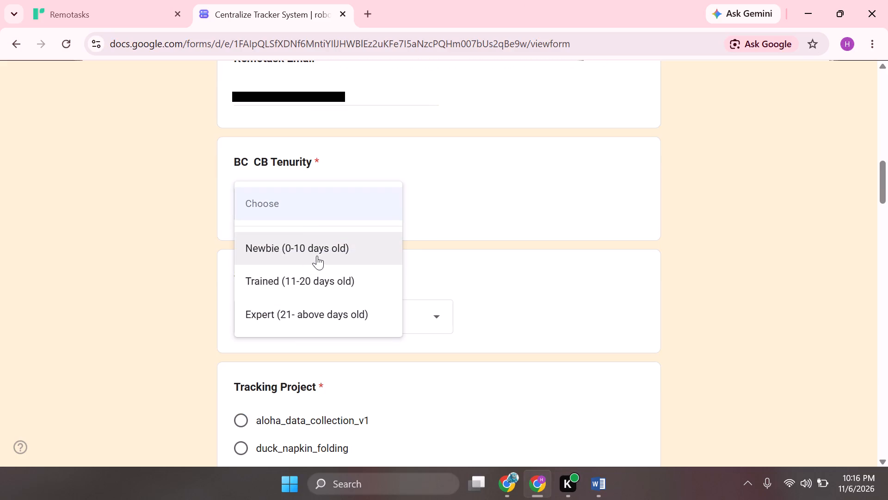
Set BC CB Tenurity to Newbie (0-10 days old) and Site Name to Grey Owls.
click(317, 256)
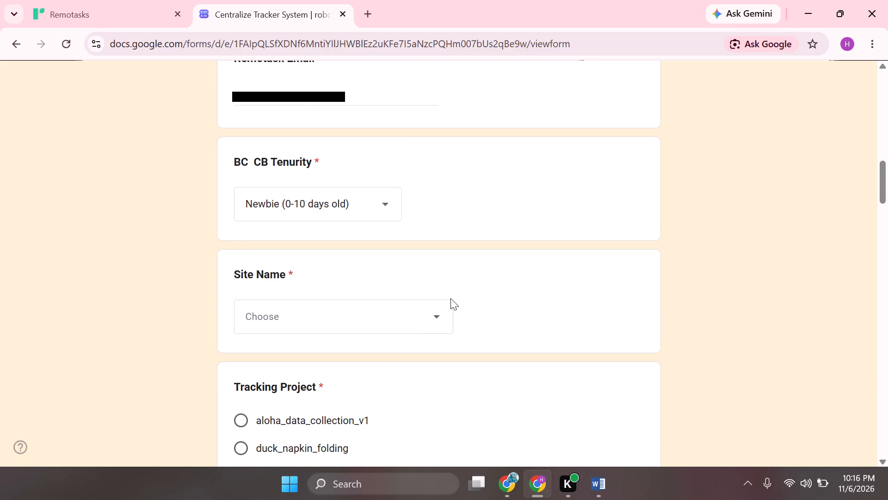
scroll(473, 306, down, 1)
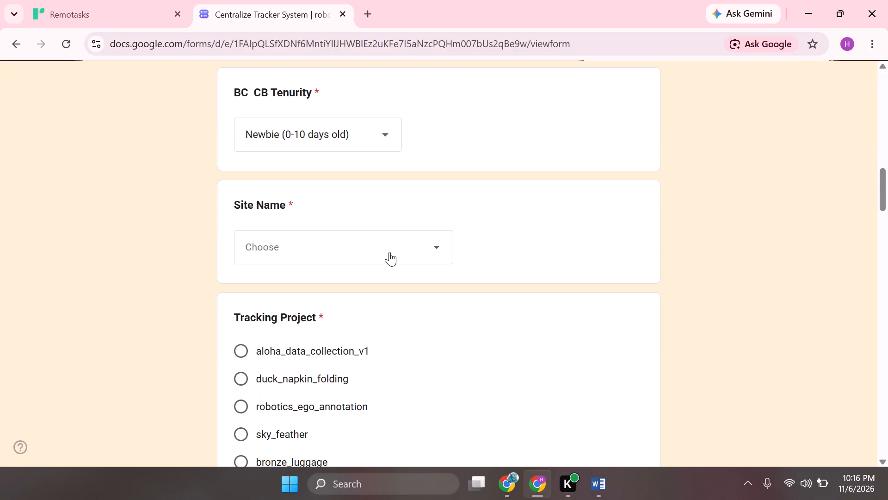
click(333, 239)
click(335, 297)
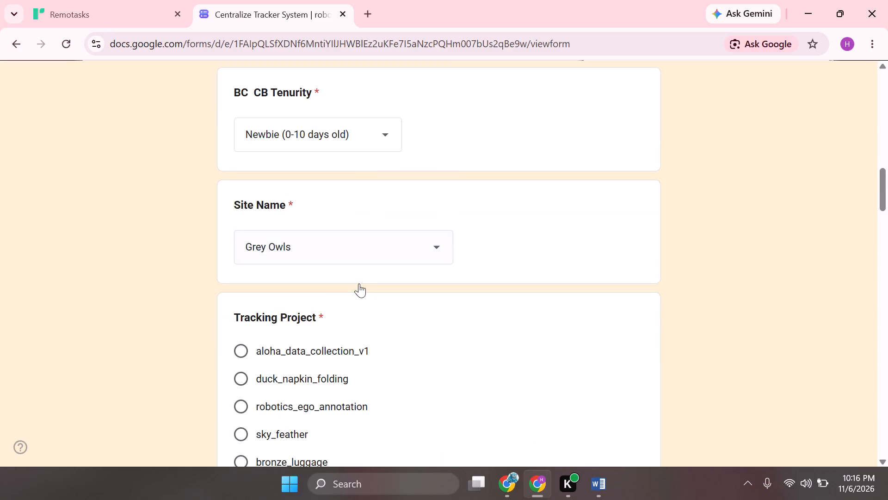
Select aloha_data_collection_v1 as the Tracking Project.
scroll(377, 275, down, 5)
scroll(378, 275, up, 3)
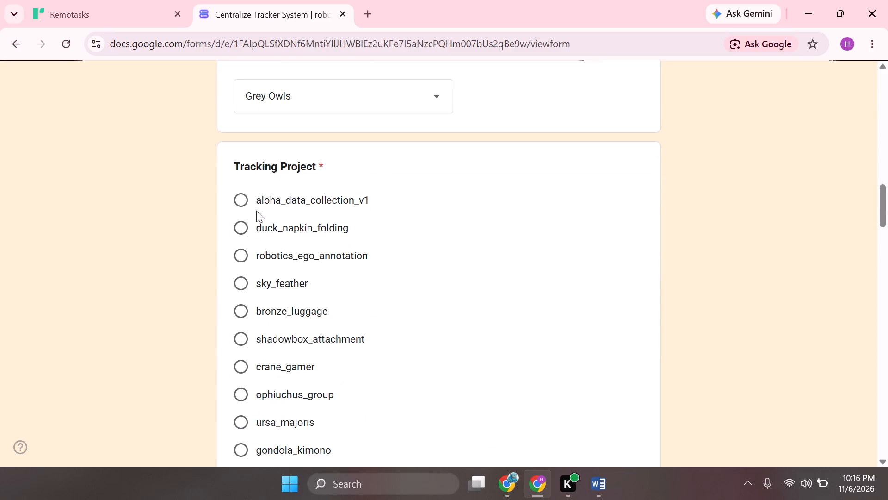
click(250, 212)
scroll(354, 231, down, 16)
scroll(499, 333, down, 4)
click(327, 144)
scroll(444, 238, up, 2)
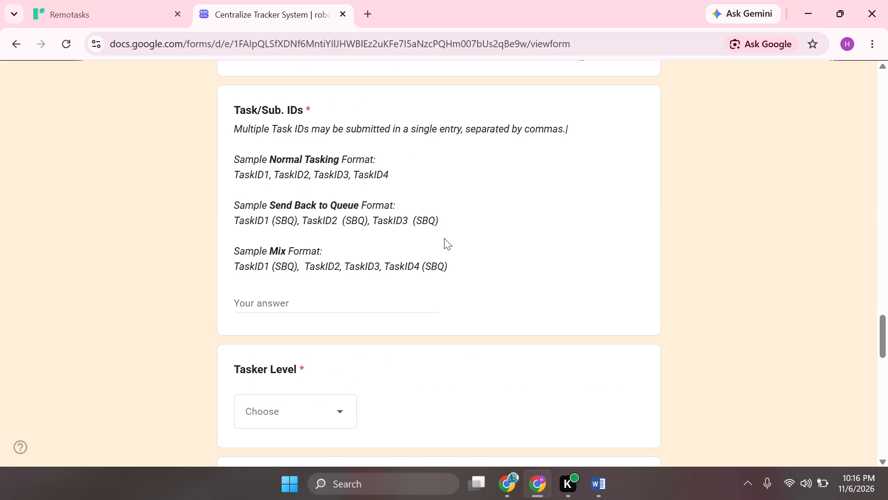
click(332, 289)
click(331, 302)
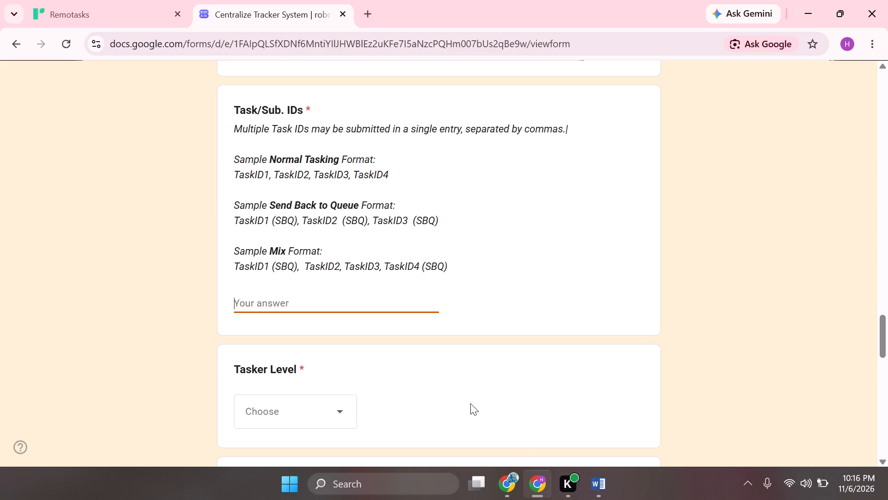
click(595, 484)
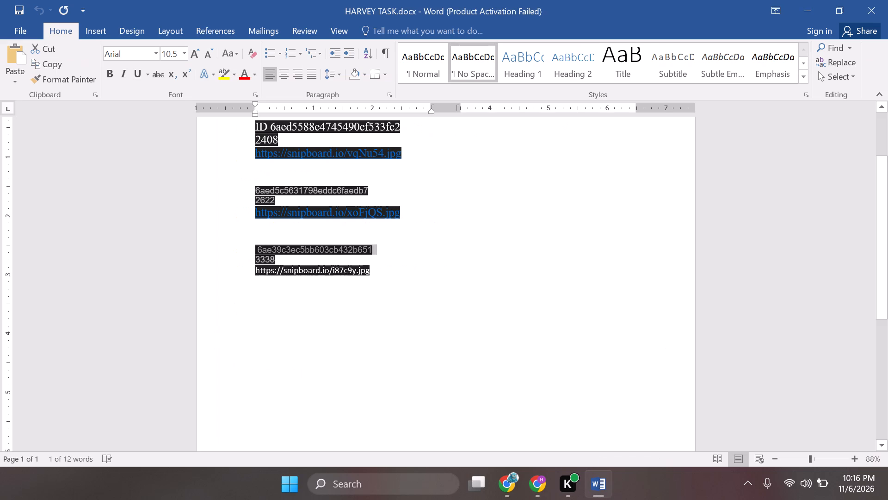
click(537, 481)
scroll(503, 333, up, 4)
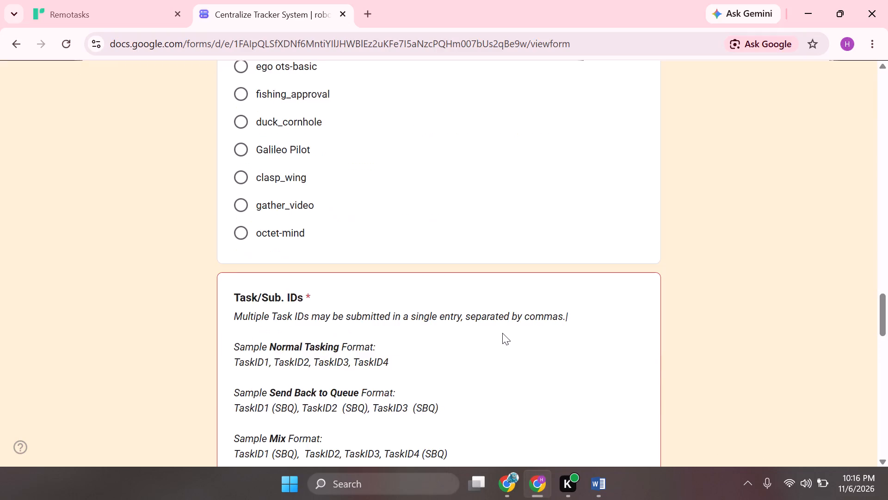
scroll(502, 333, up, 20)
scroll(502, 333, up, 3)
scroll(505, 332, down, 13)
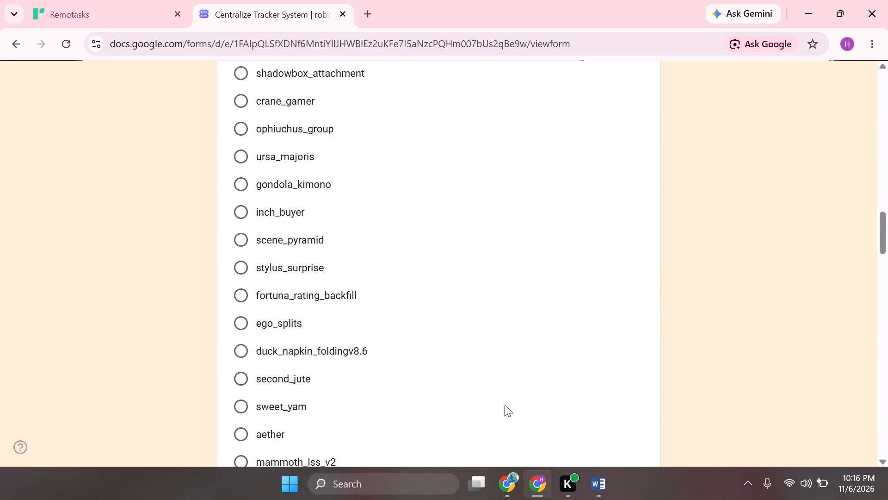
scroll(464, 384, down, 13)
Copy the third task ID, 6ae39c3ec5bb603cb432b651, from HARVEY TASK.docx in Word and enter it under Task/Sub. IDs in the Chrome form.
click(601, 483)
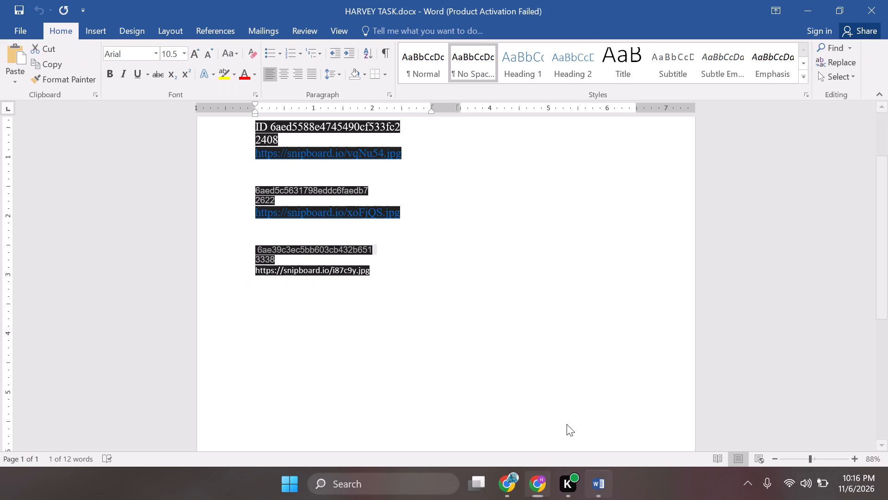
click(421, 296)
drag(385, 249, 254, 242)
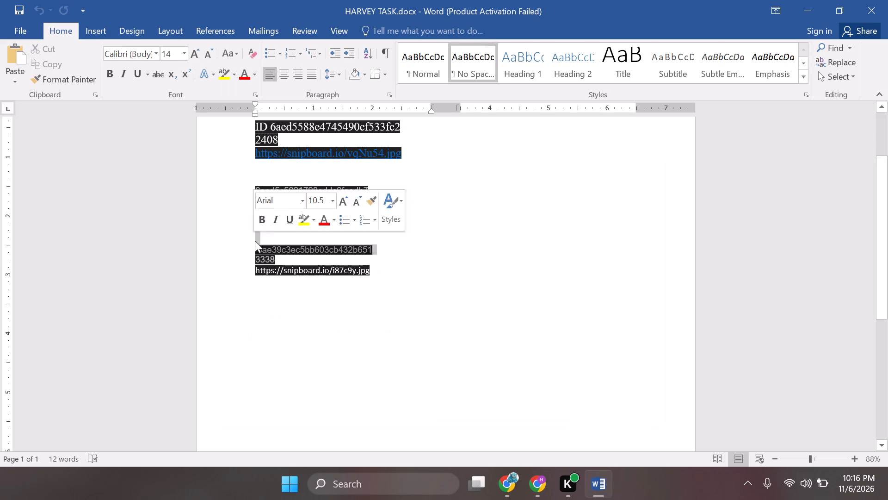
key(ctrl+c)
click(539, 488)
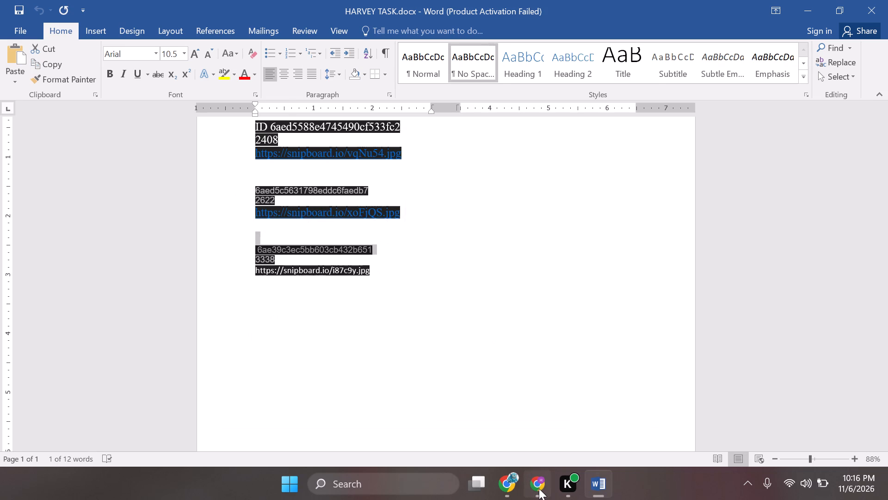
click(310, 367)
key(ctrl+v)
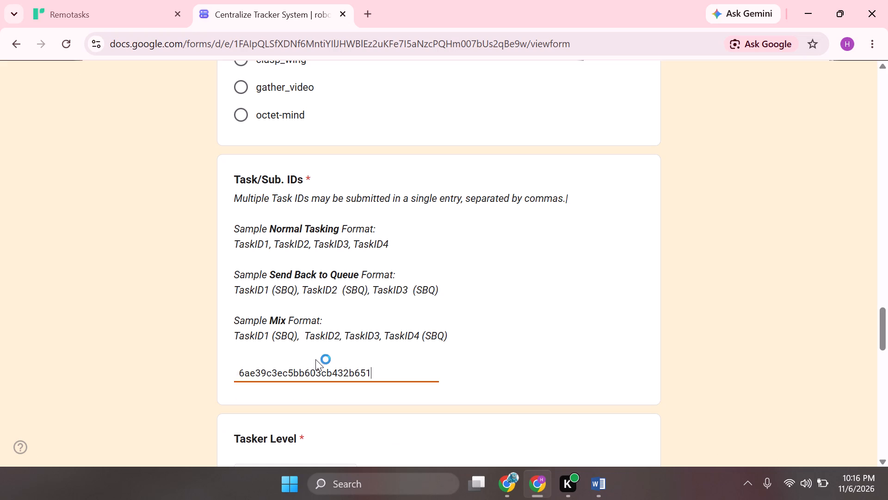
Choose the Tasker Level for this response.
scroll(436, 349, down, 4)
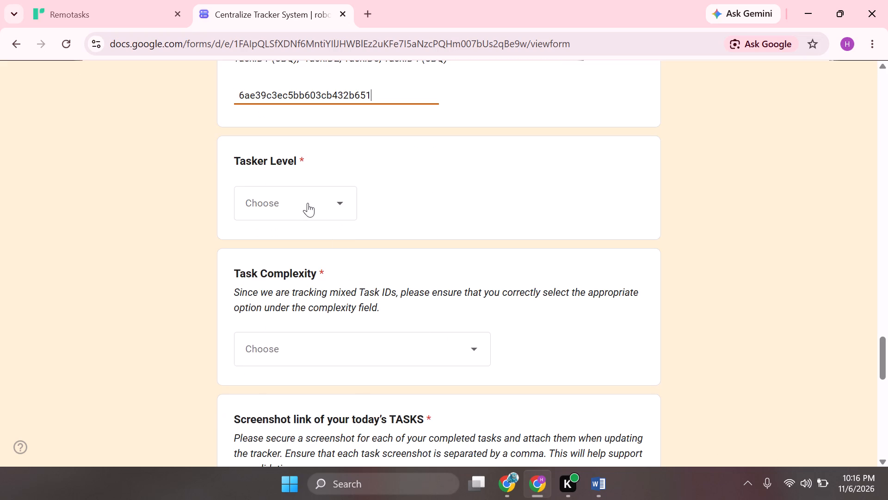
click(308, 203)
click(300, 229)
Open the Task Complexity options and check the third task's entry in HARVEY TASK.docx.
scroll(392, 242, down, 3)
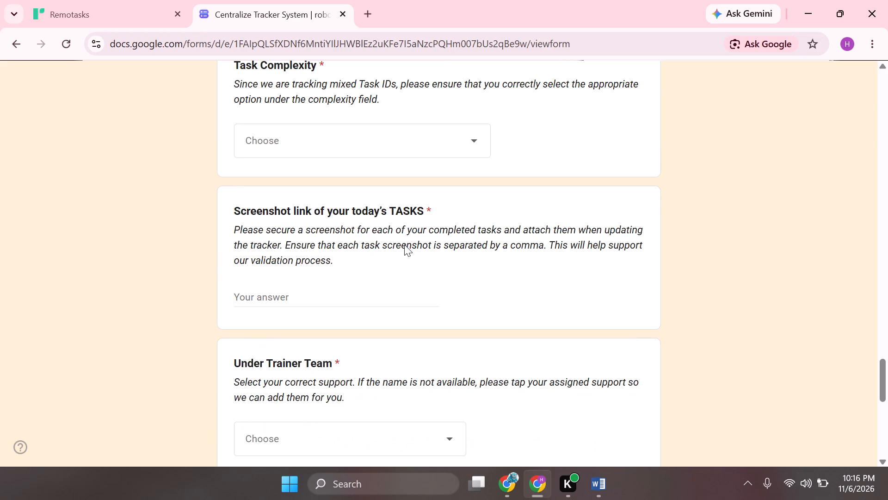
click(353, 145)
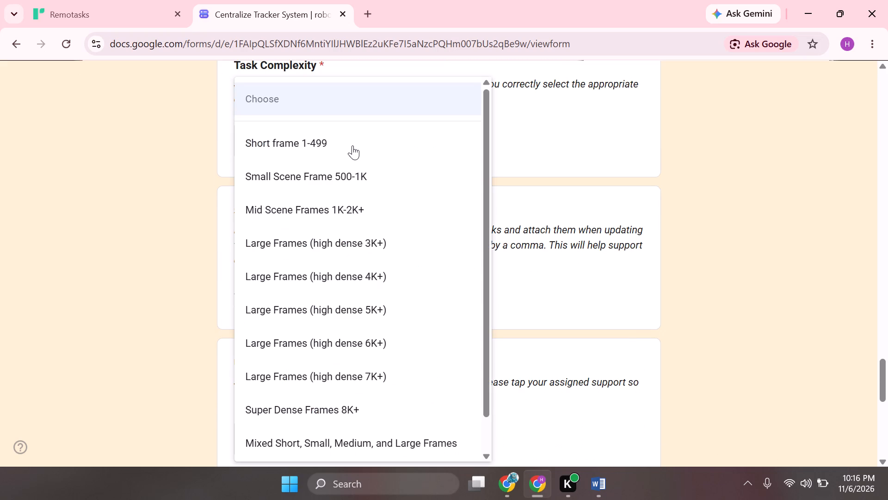
click(538, 488)
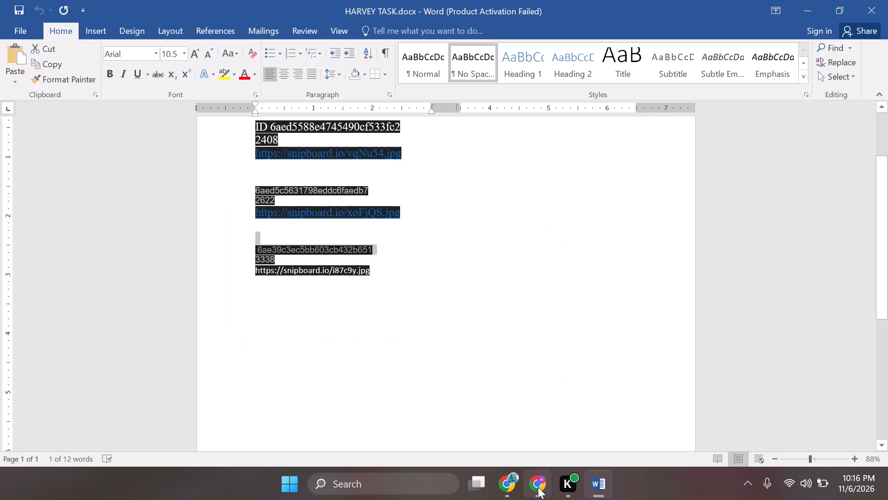
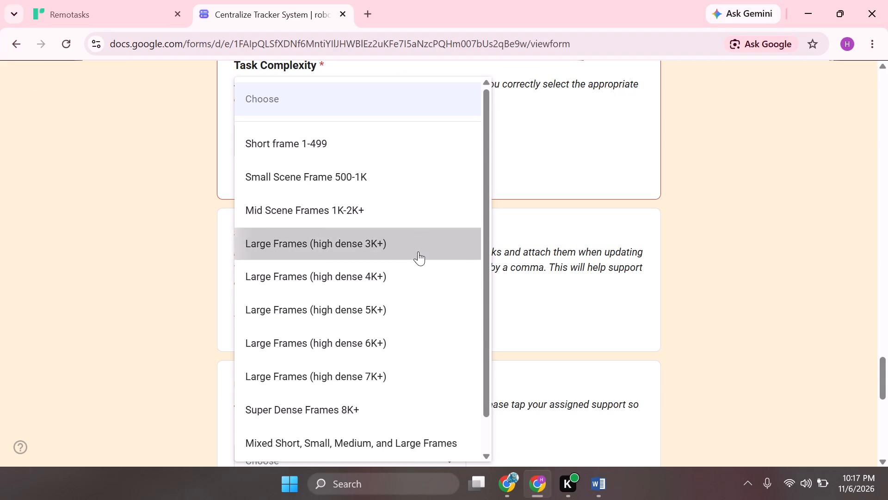
click(344, 304)
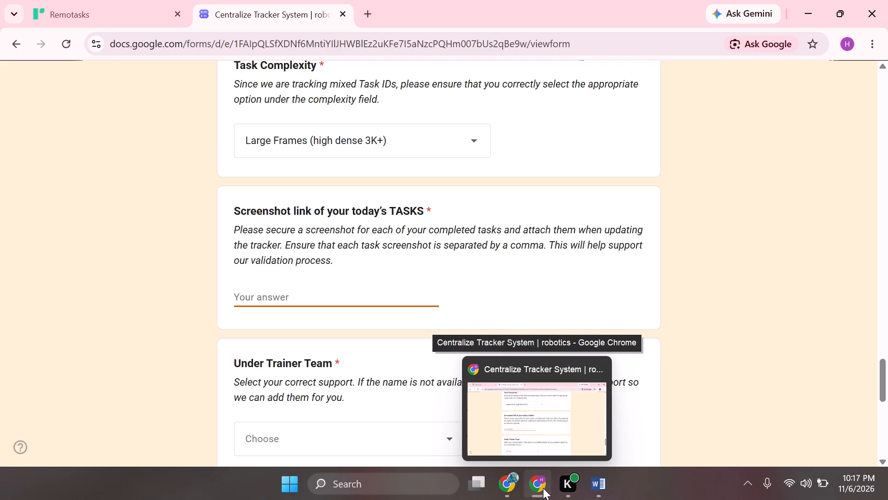
click(611, 492)
click(387, 269)
drag(387, 269, 375, 269)
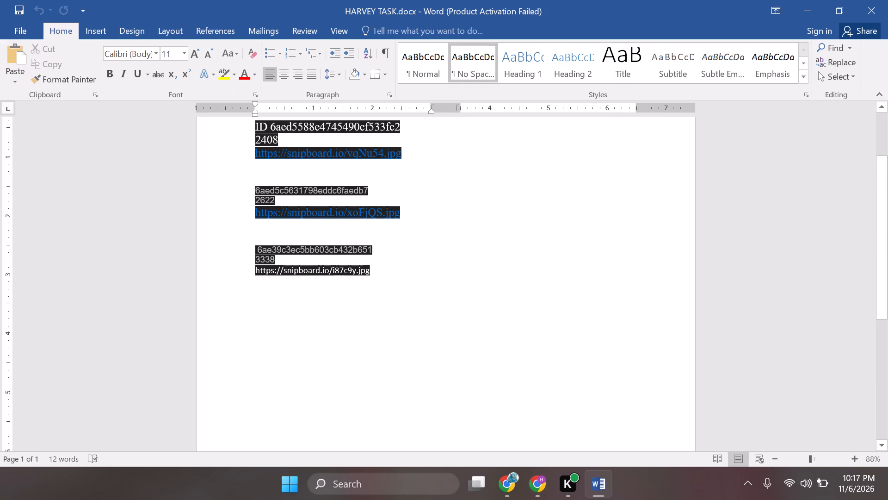
drag(375, 269, 248, 269)
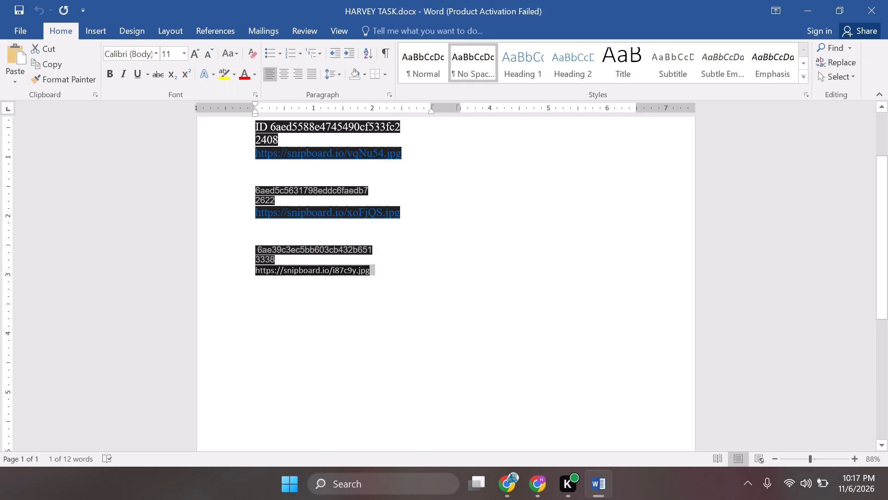
key(ctrl+c)
click(525, 488)
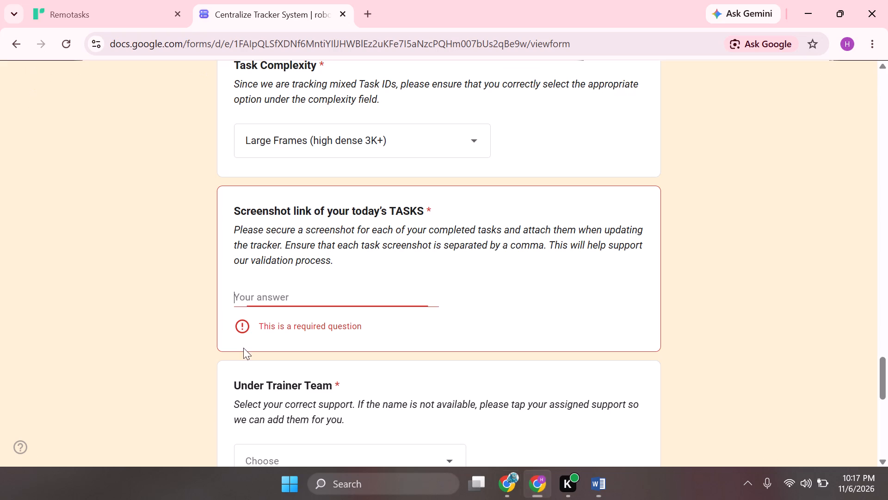
click(248, 294)
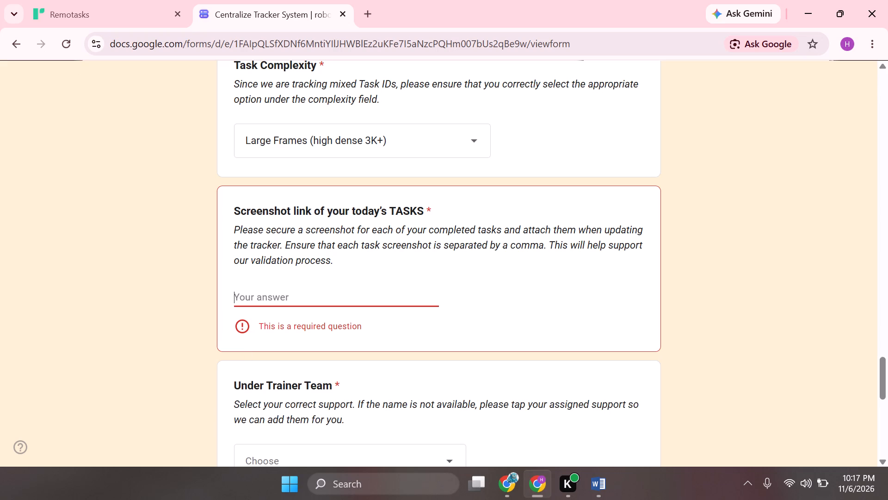
key(ctrl+v)
Choose the assigned support under Under Trainer Team, using the second match for "pete" in the name list.
scroll(462, 268, down, 2)
click(351, 302)
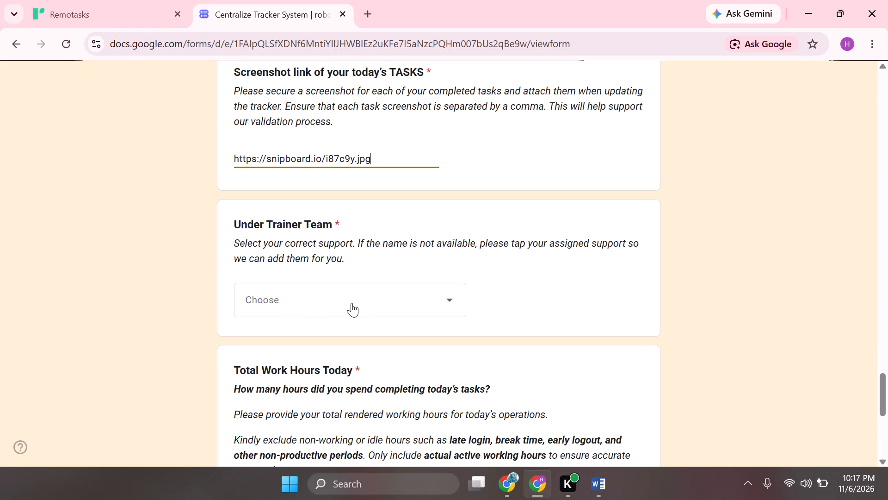
key(ctrl+f)
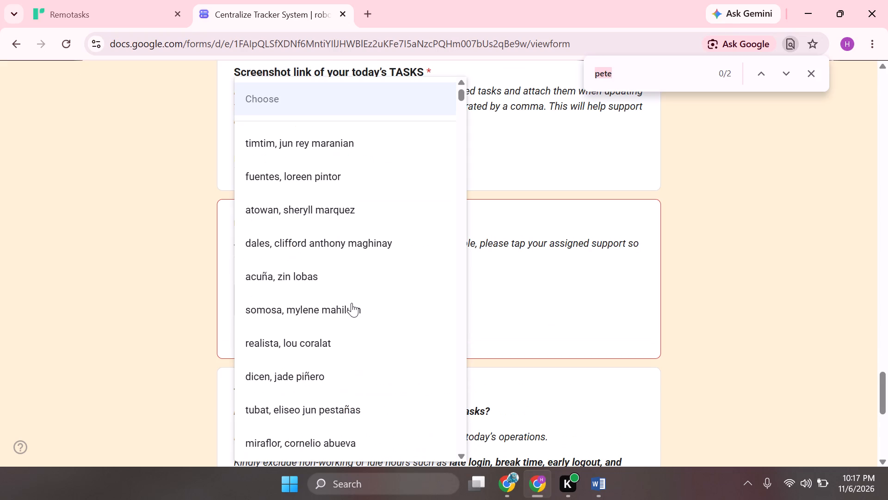
click(790, 71)
click(789, 71)
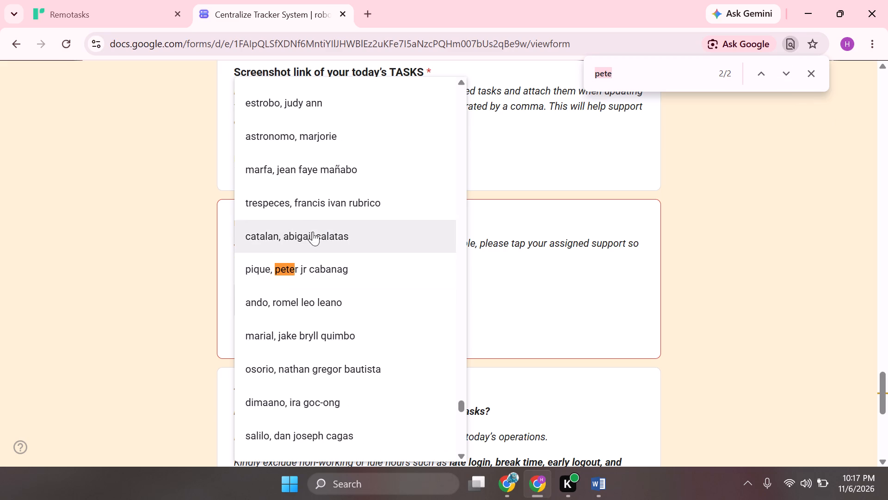
click(326, 266)
Set Total Work Hours Today to "Less than an hour.".
scroll(577, 330, down, 3)
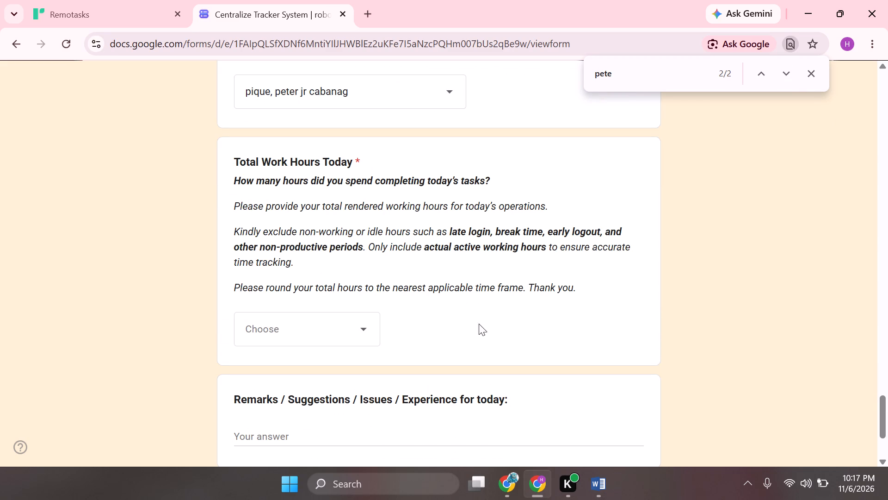
click(335, 336)
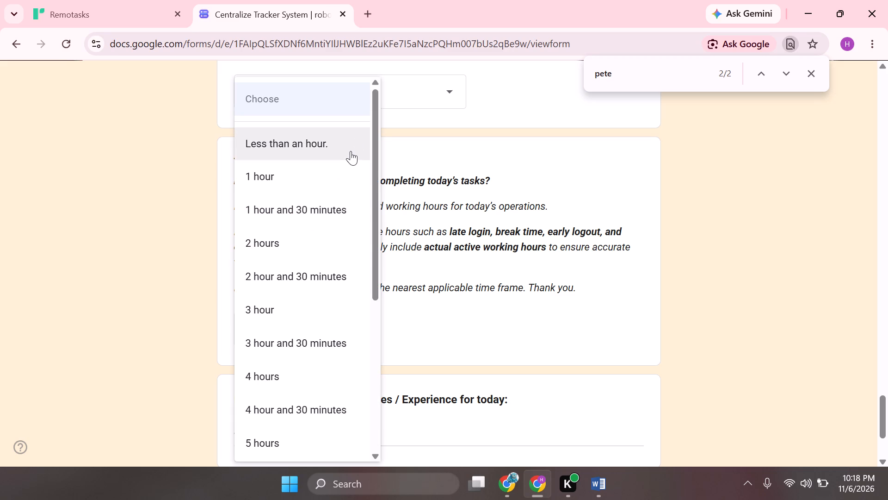
click(351, 150)
Submit the third task's response with the remarks left blank.
scroll(487, 341, down, 2)
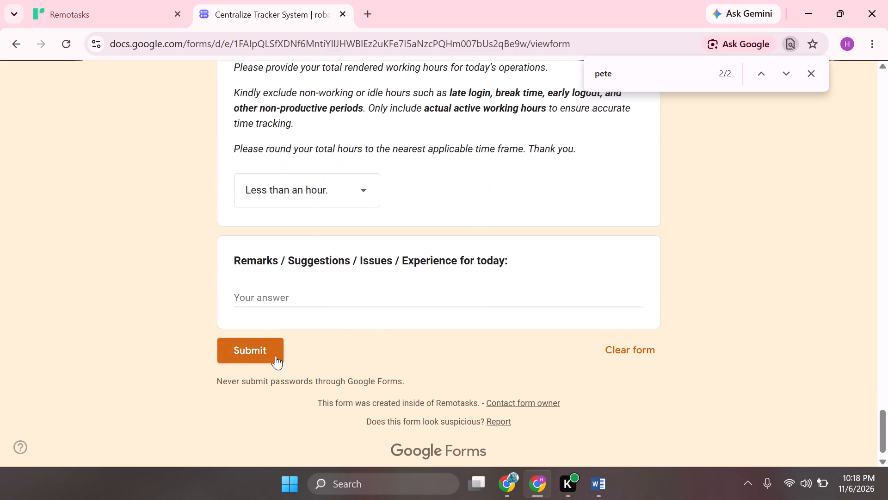
click(271, 350)
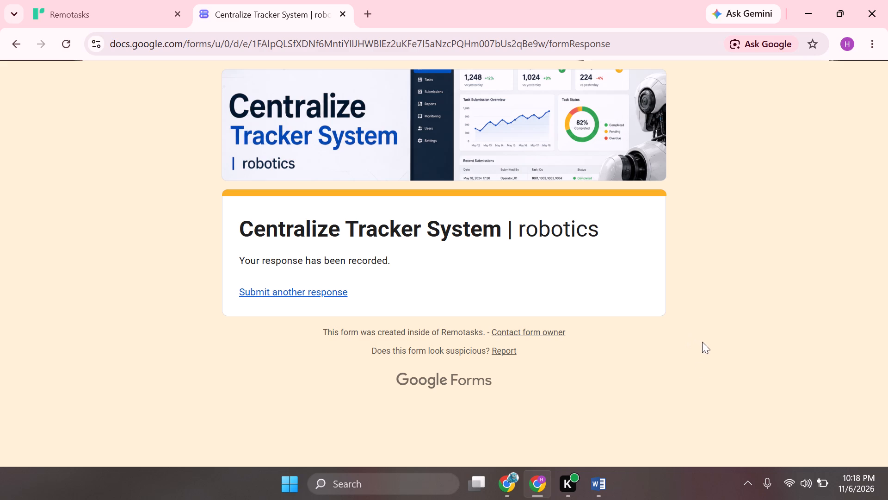
Review the task list in HARVEY TASK.docx in Word, and close the Centralize Tracker System form in Chrome.
click(600, 487)
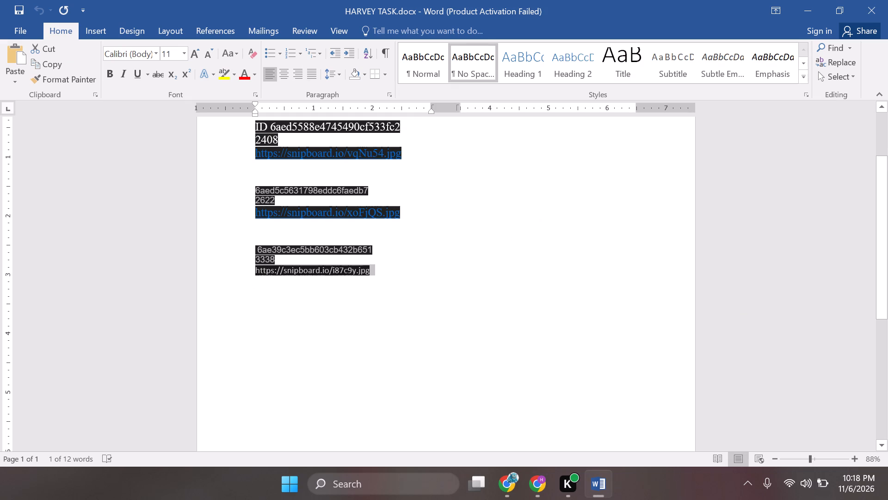
scroll(681, 342, up, 3)
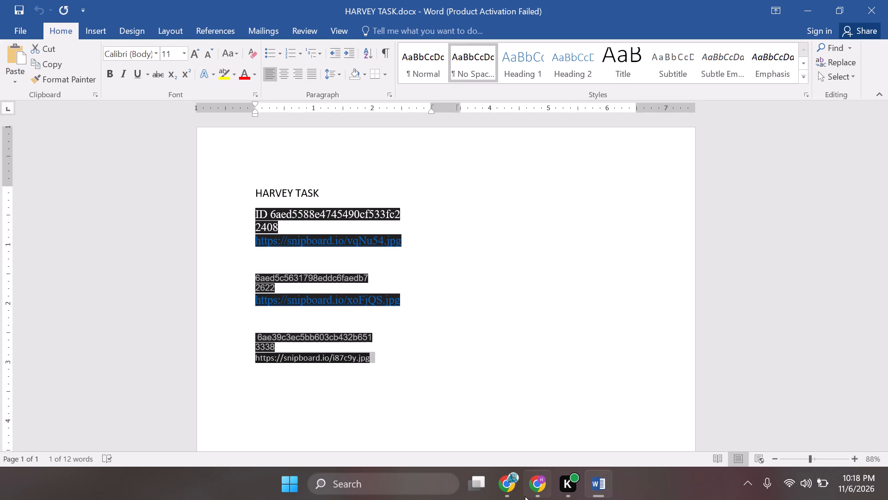
click(530, 495)
click(258, 0)
scroll(438, 200, up, 4)
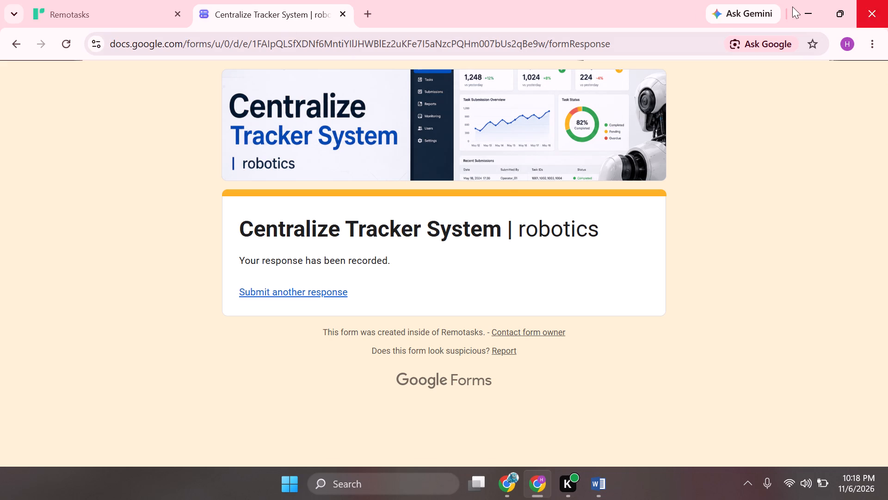
click(345, 13)
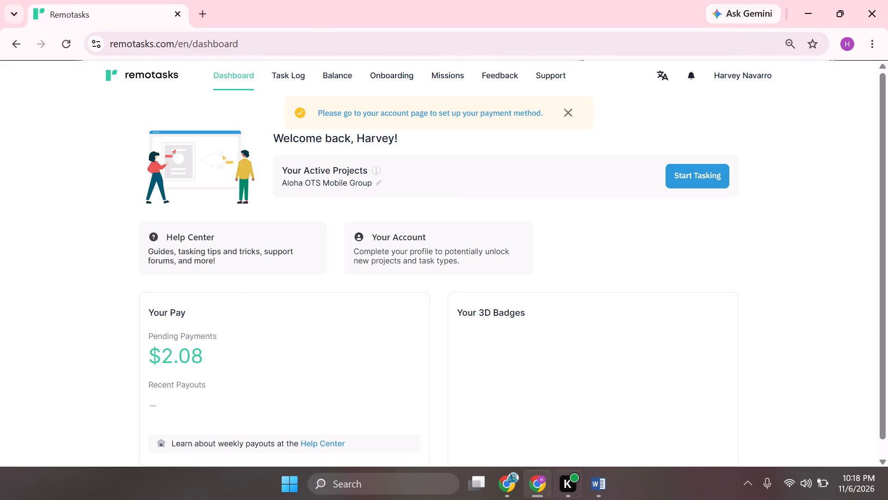
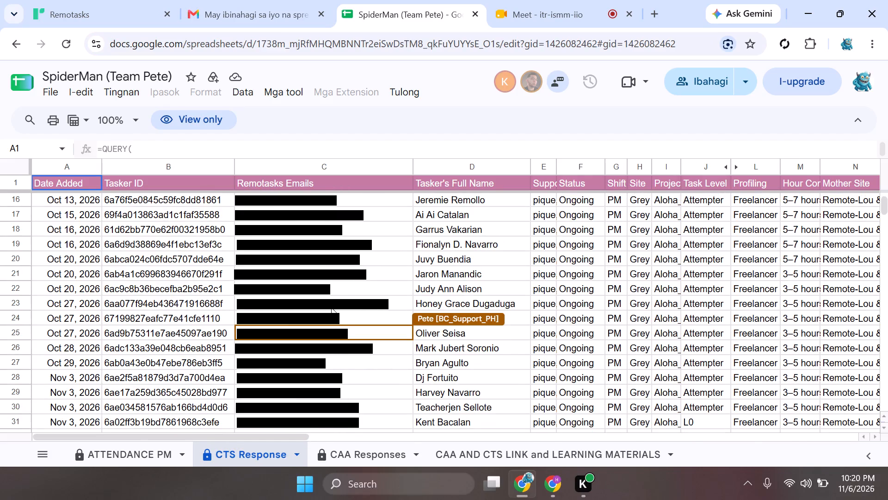
Examine the taskers' Daily TP, daily Nov/2 to Nov/8 and Week 1 columns in the CTS Response sheet of SpiderMan (Team Pete).
scroll(333, 288, up, 1)
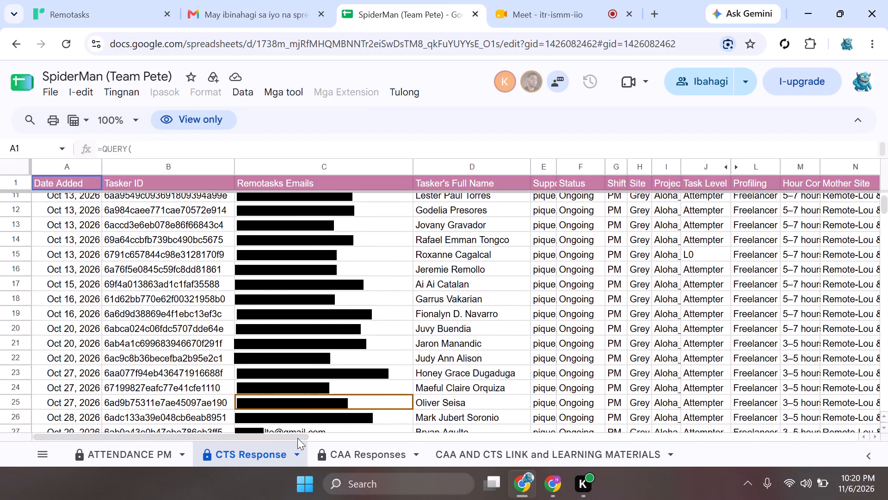
drag(297, 437, 384, 462)
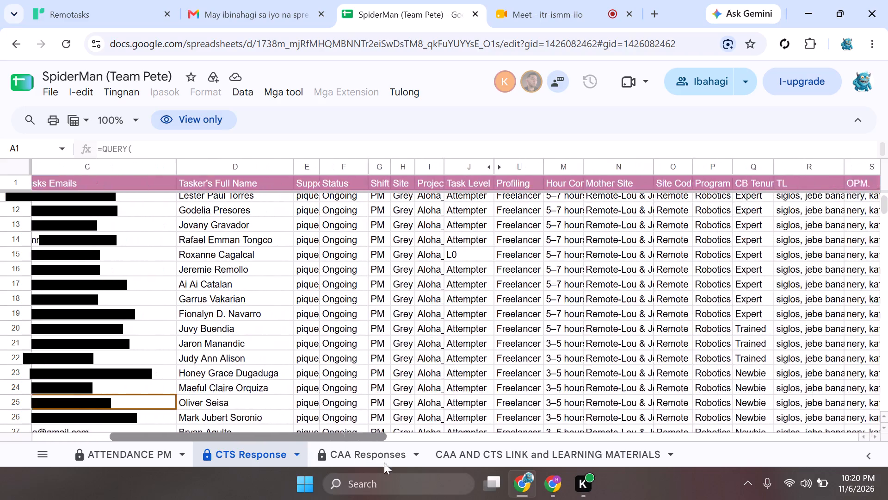
drag(384, 462, 501, 483)
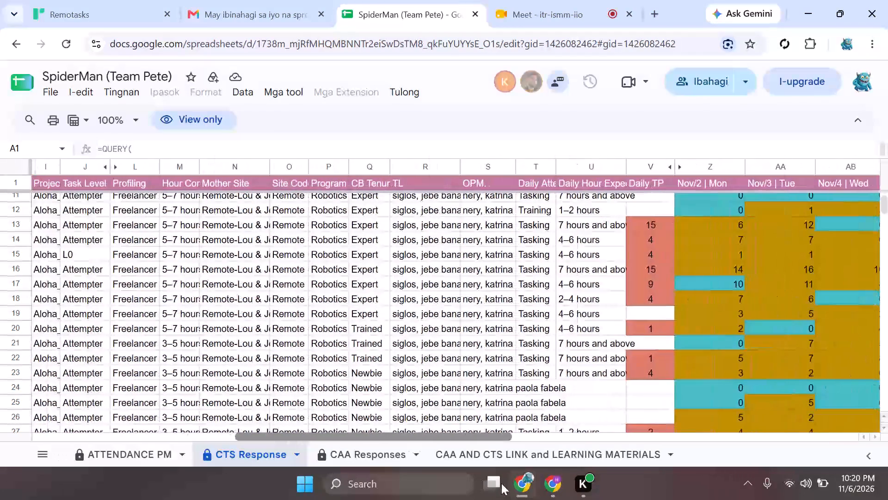
drag(501, 483, 628, 499)
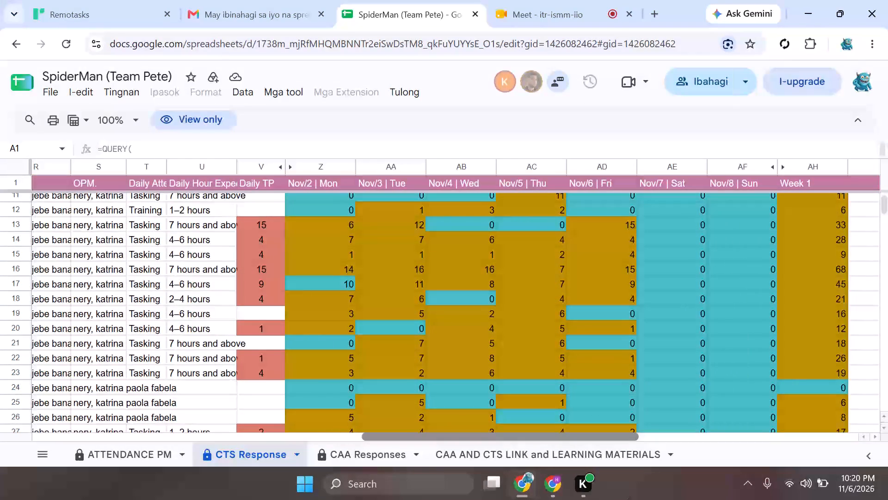
drag(628, 499, 629, 499)
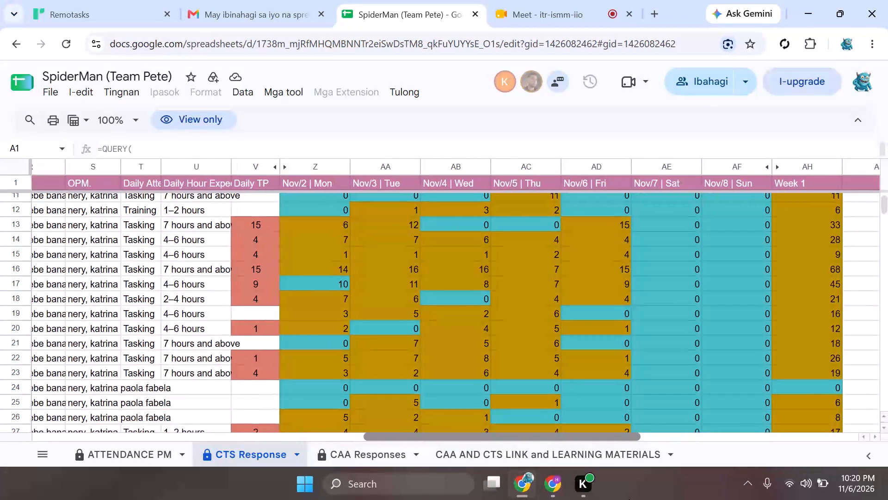
drag(629, 499, 626, 499)
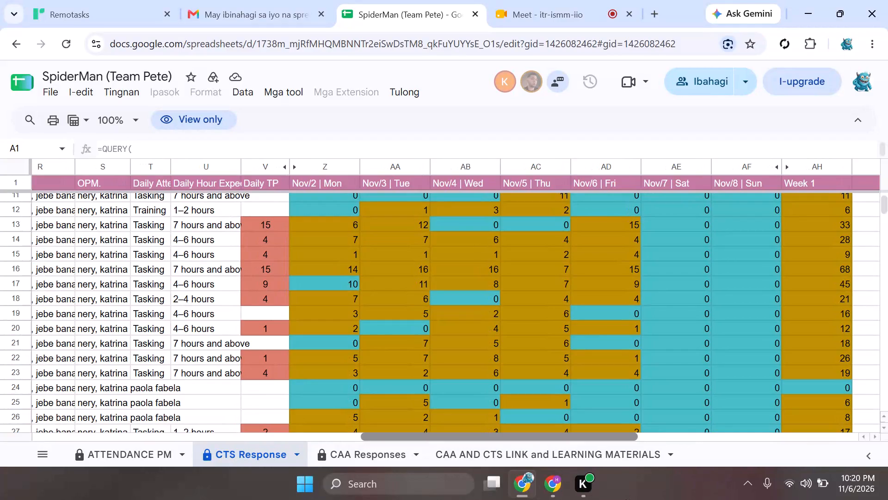
drag(626, 499, 497, 478)
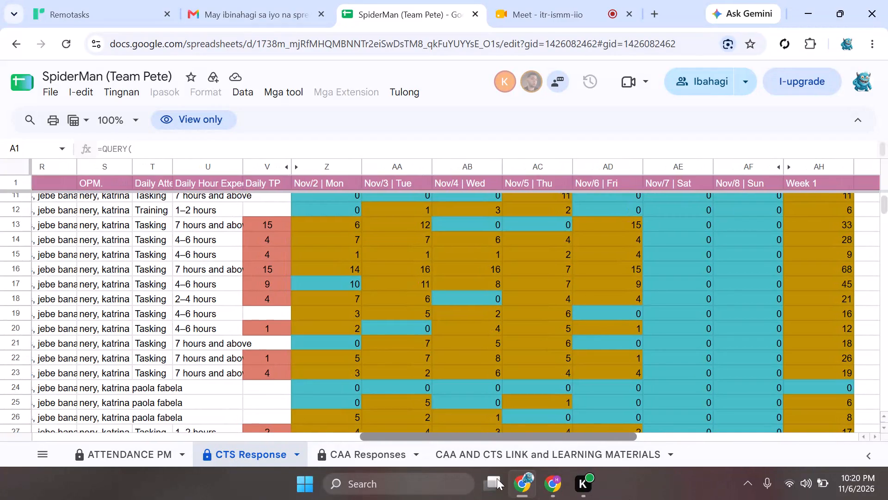
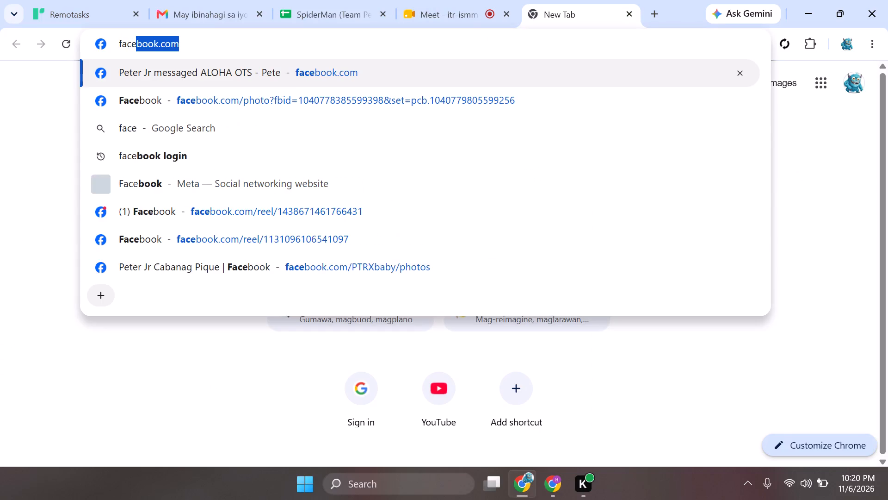
Open the unread My Lucky Star chat from the Facebook home feed, react to its message with a heart, and close the chat.
click(262, 95)
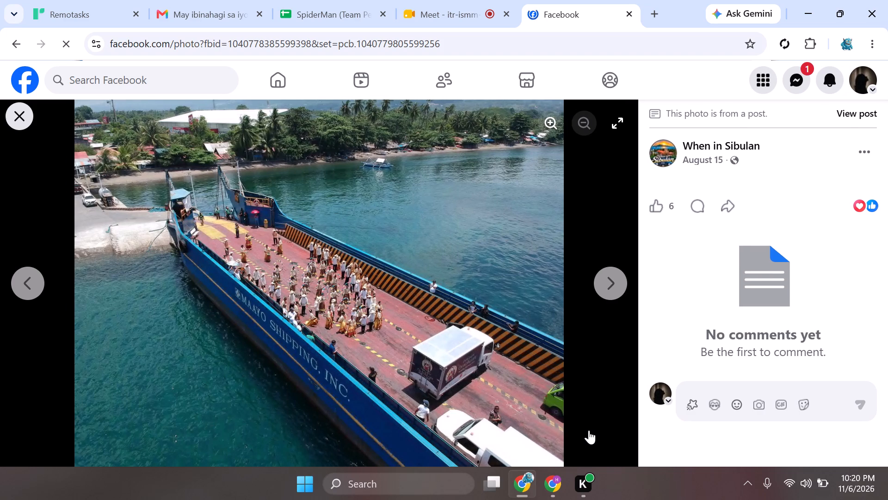
click(277, 77)
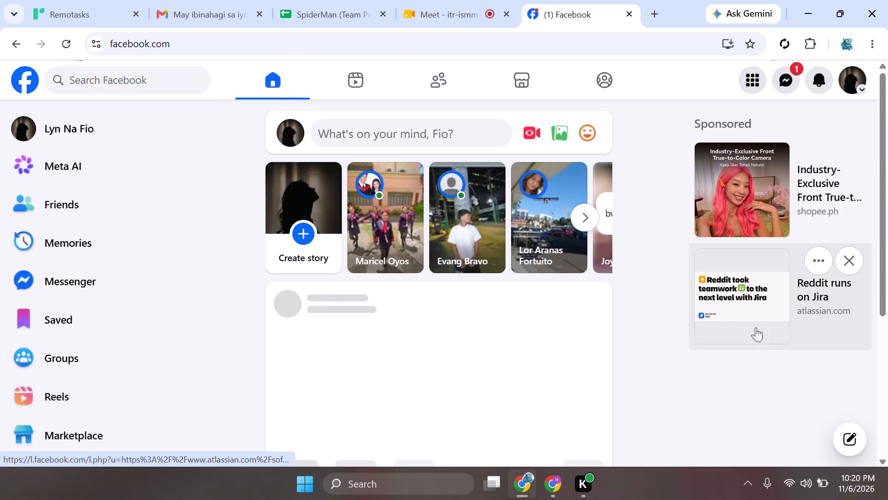
scroll(636, 303, down, 3)
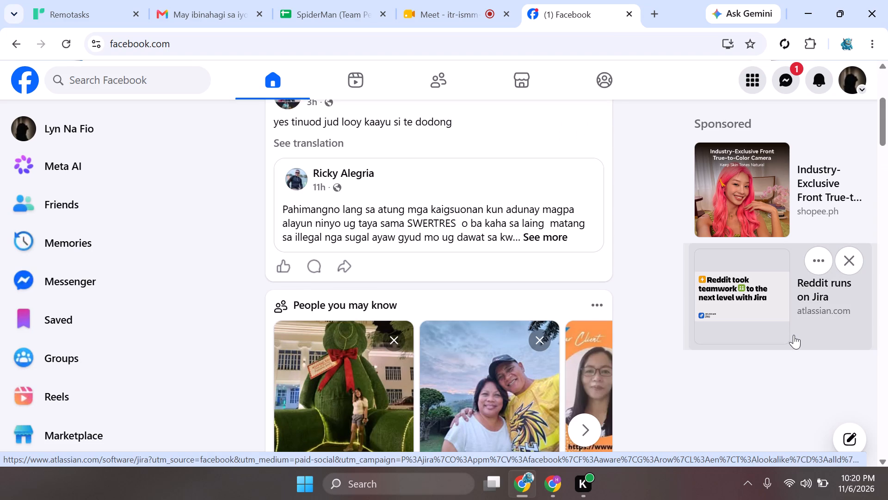
click(790, 80)
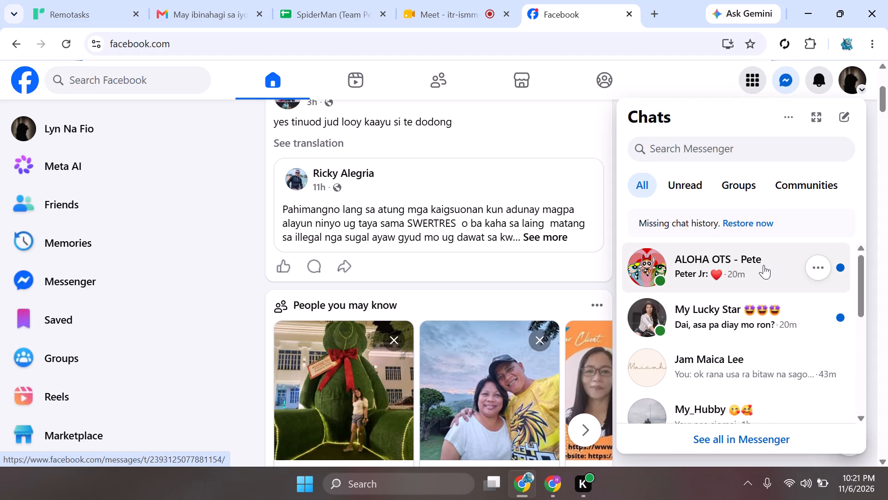
click(750, 332)
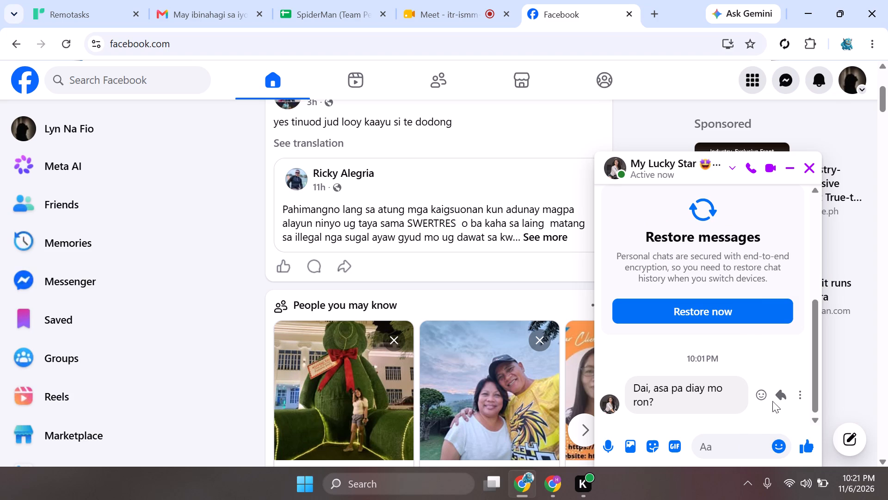
click(765, 397)
click(687, 370)
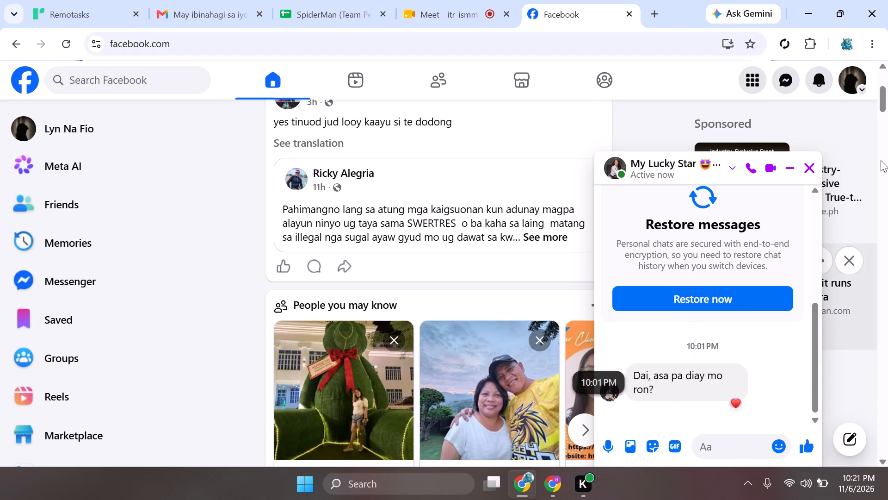
click(808, 170)
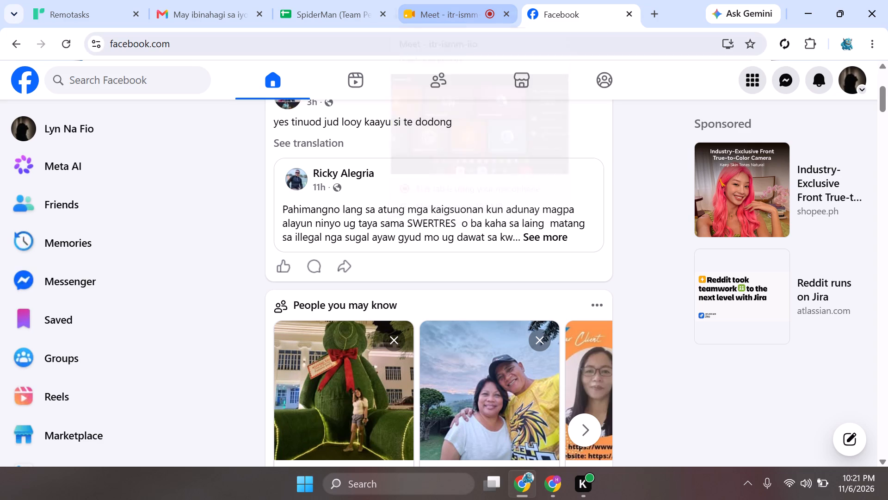
Return to the Remotasks dashboard and start tasking on the active project, Aloha OTS Mobile Group.
click(97, 12)
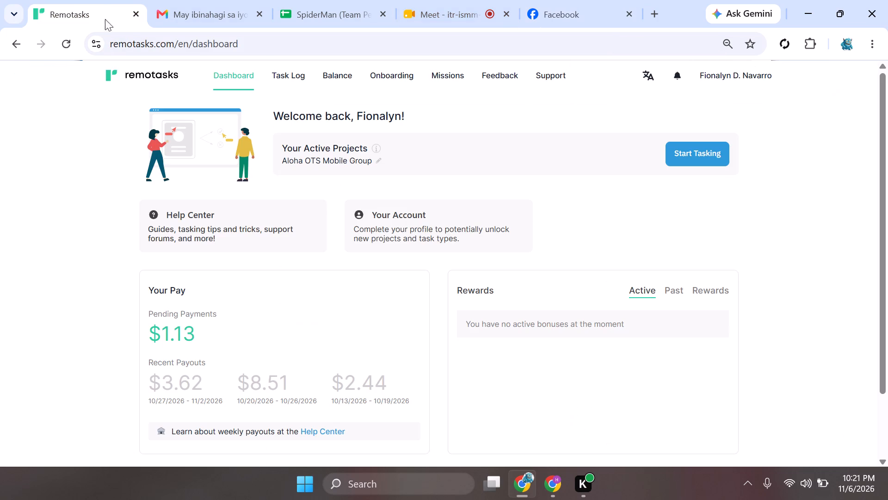
click(688, 156)
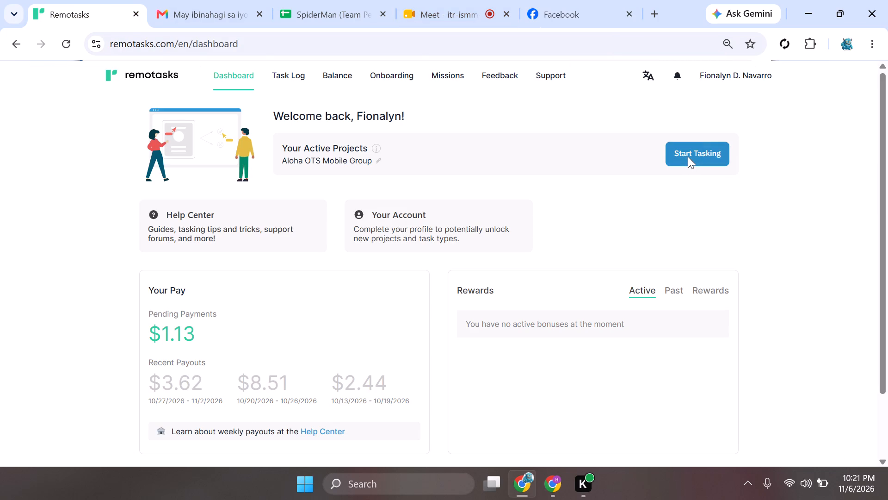